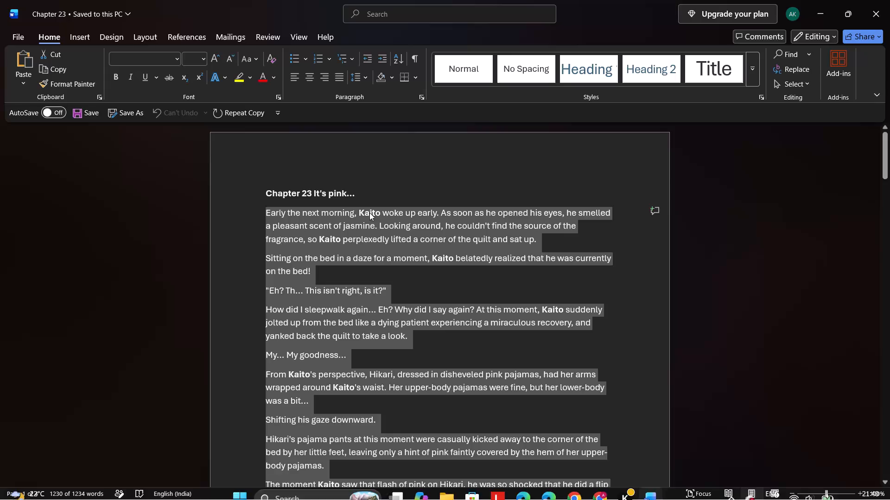
# Close the Chapter 23 document and open the Chapter 24 document from the Naruto hakari folder.
pyautogui.click(889, 0)
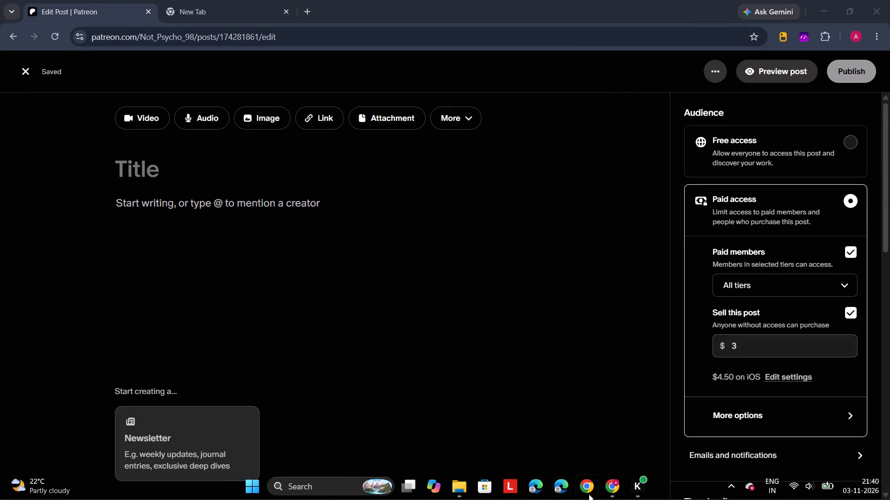
pyautogui.click(610, 489)
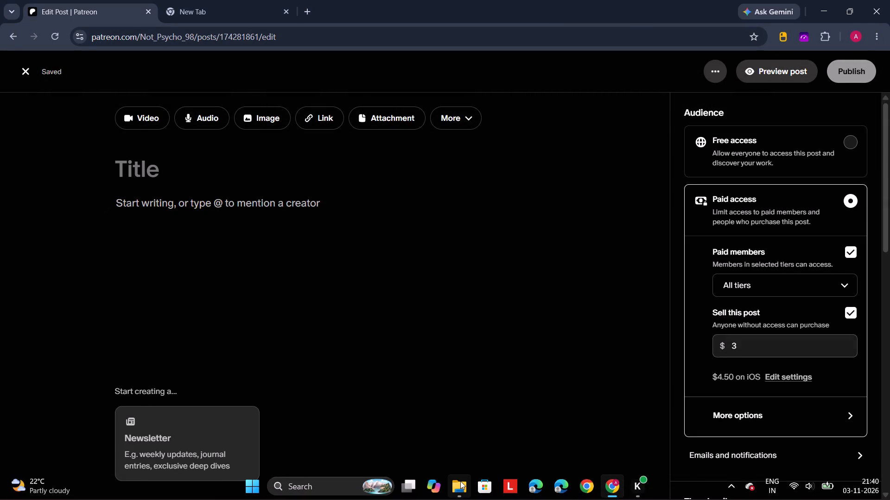
pyautogui.click(461, 481)
pyautogui.doubleClick(159, 275)
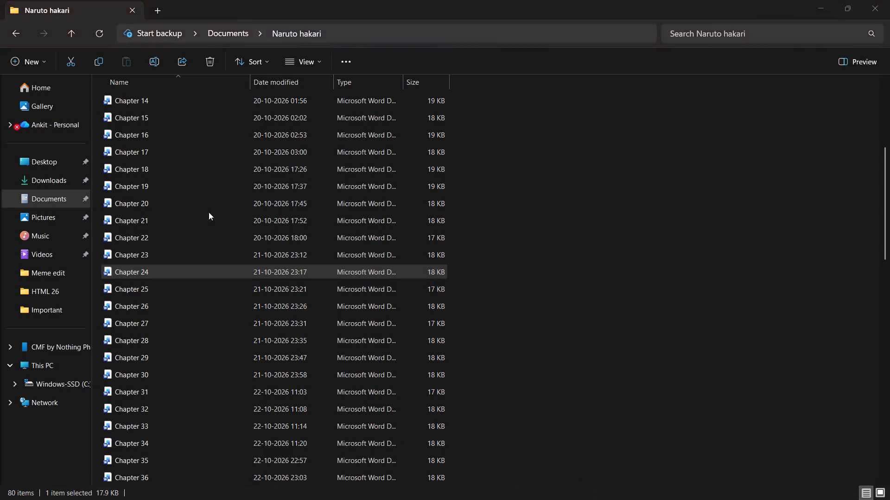
# Copy the heading "Chapter 24: Strange Umi" from the Word document into the title of the Patreon post.
pyautogui.moveTo(372, 192); pyautogui.dragTo(278, 192)
pyautogui.click(278, 192)
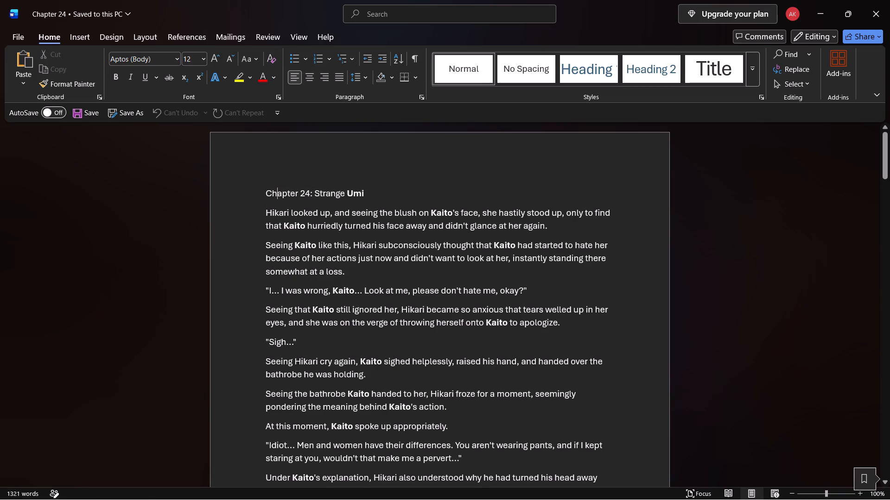
pyautogui.moveTo(265, 194); pyautogui.dragTo(389, 194)
pyautogui.click(389, 194)
pyautogui.moveTo(375, 194); pyautogui.dragTo(274, 193)
pyautogui.click(274, 193)
pyautogui.moveTo(373, 197); pyautogui.dragTo(245, 197)
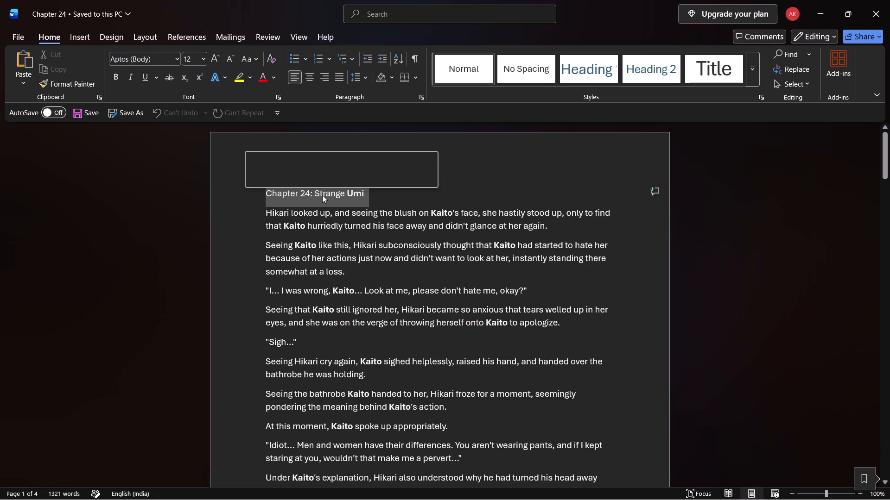
pyautogui.rightClick(322, 195)
pyautogui.click(352, 242)
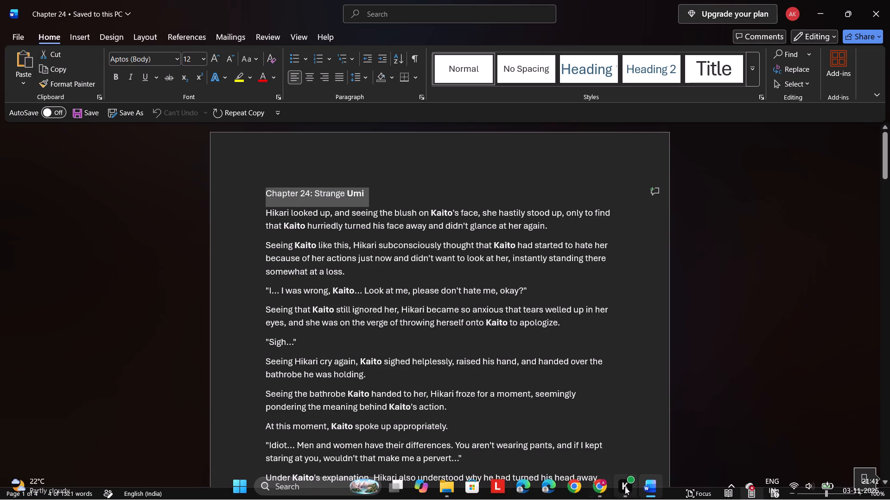
pyautogui.click(604, 488)
pyautogui.click(207, 175)
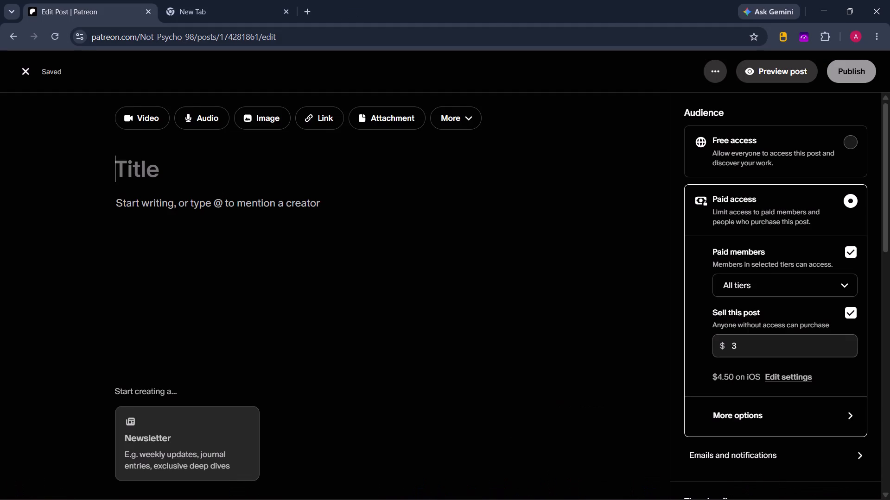
pyautogui.hotkey('ctrl', 'v')
# In Word, select all of the Chapter 24 text below the heading and copy it.
pyautogui.click(209, 211)
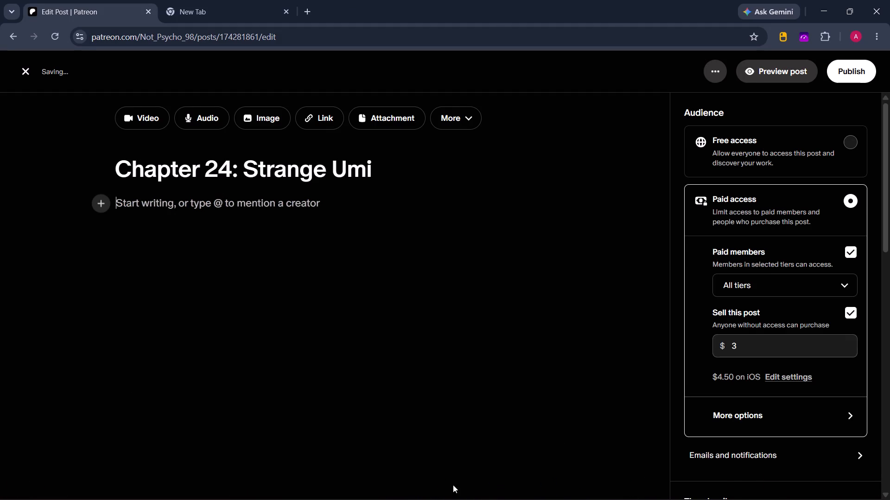
pyautogui.click(648, 488)
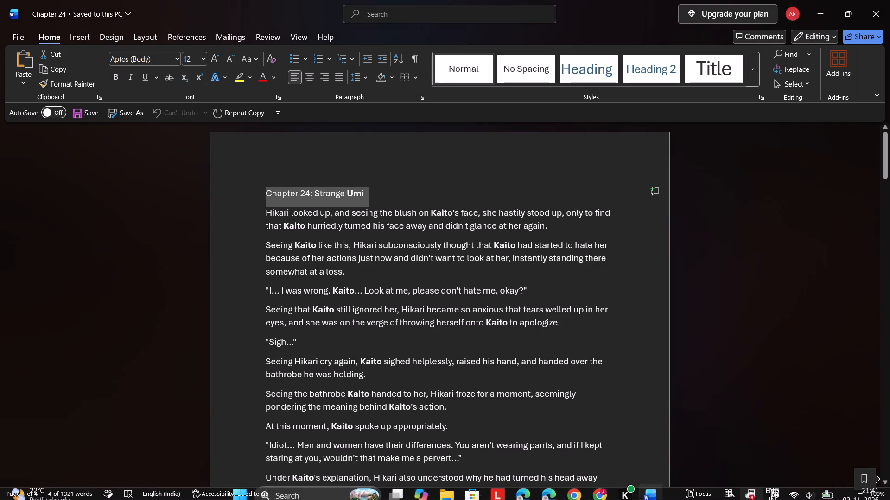
pyautogui.moveTo(889, 167); pyautogui.dragTo(889, 447)
pyautogui.moveTo(432, 356); pyautogui.dragTo(182, 77)
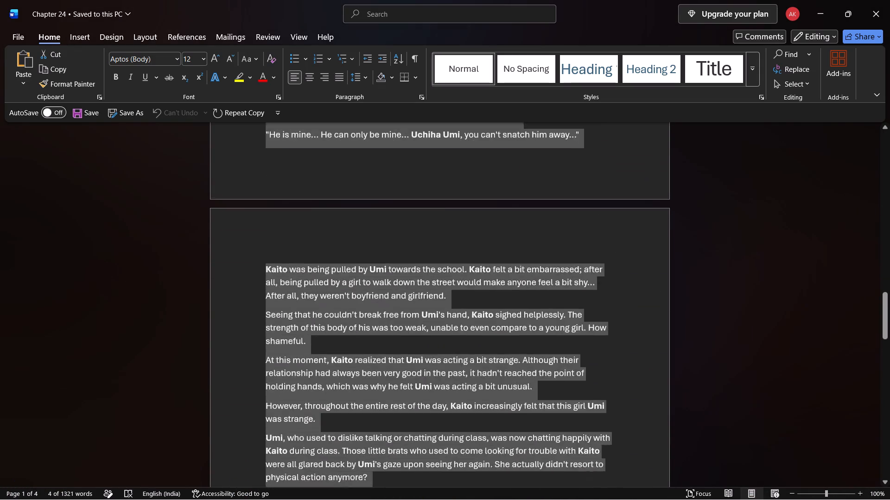
pyautogui.moveTo(182, 77); pyautogui.dragTo(258, 216)
pyautogui.hotkey('ctrl', 'c')
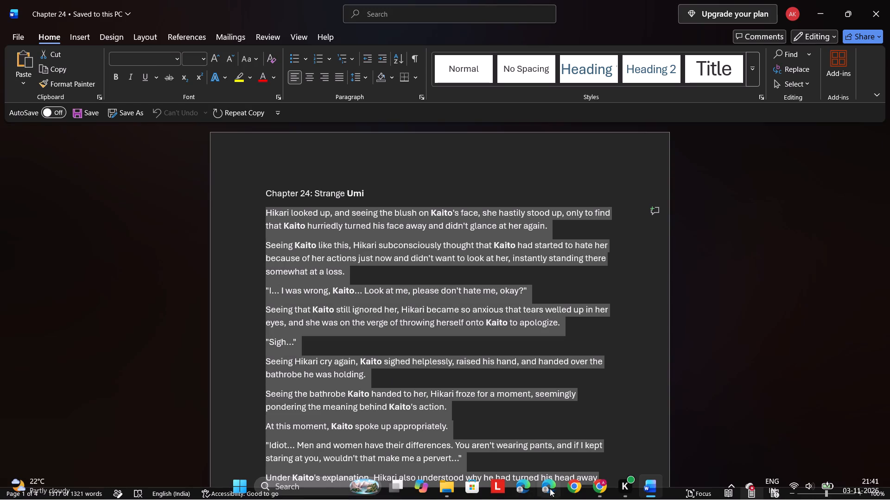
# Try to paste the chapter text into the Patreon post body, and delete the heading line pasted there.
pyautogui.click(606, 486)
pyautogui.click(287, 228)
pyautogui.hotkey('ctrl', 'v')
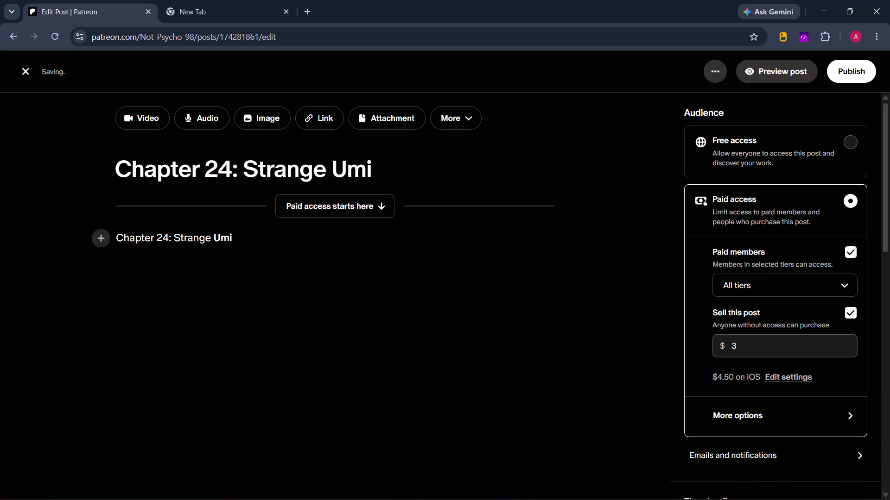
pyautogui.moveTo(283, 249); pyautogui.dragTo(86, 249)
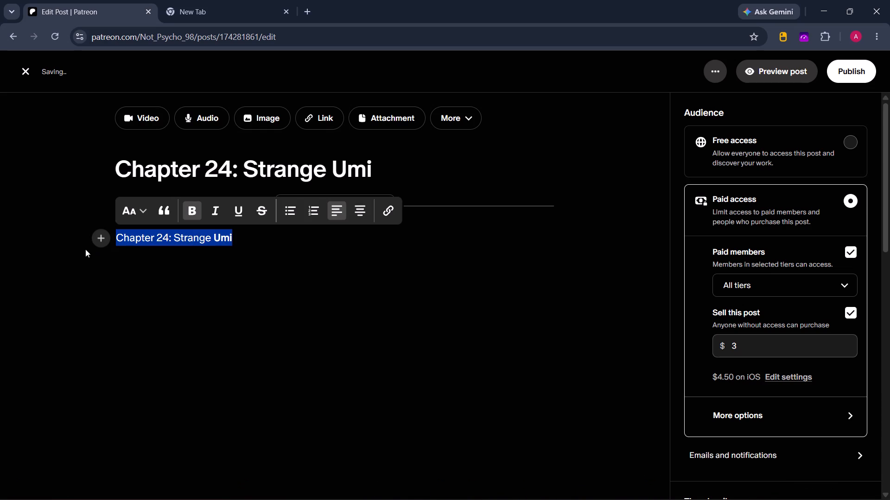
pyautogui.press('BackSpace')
# Copy the selected Chapter 24 text in Word again and paste it into the Patreon post body.
pyautogui.click(649, 485)
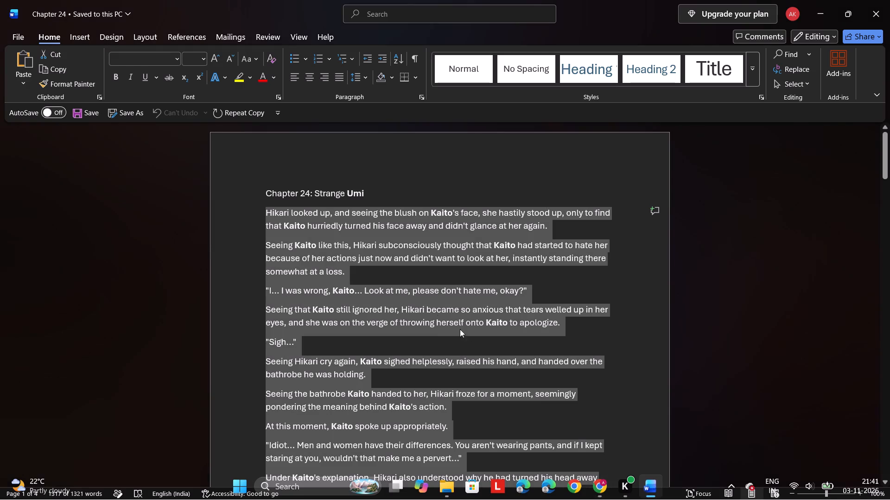
pyautogui.rightClick(308, 253)
pyautogui.rightClick(307, 254)
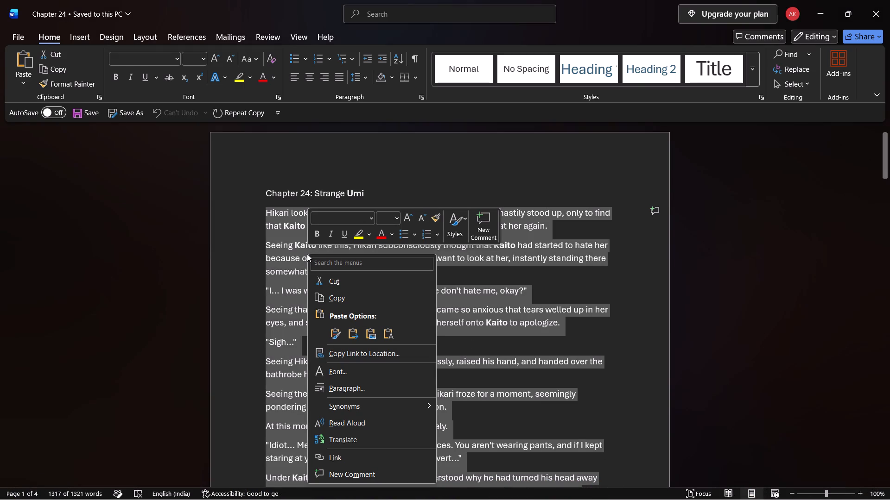
pyautogui.click(334, 297)
pyautogui.click(604, 493)
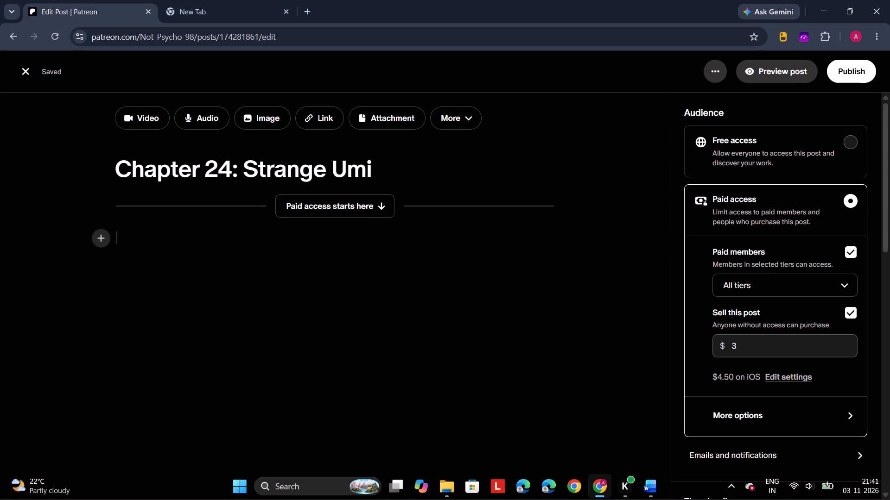
pyautogui.hotkey('ctrl', 'v')
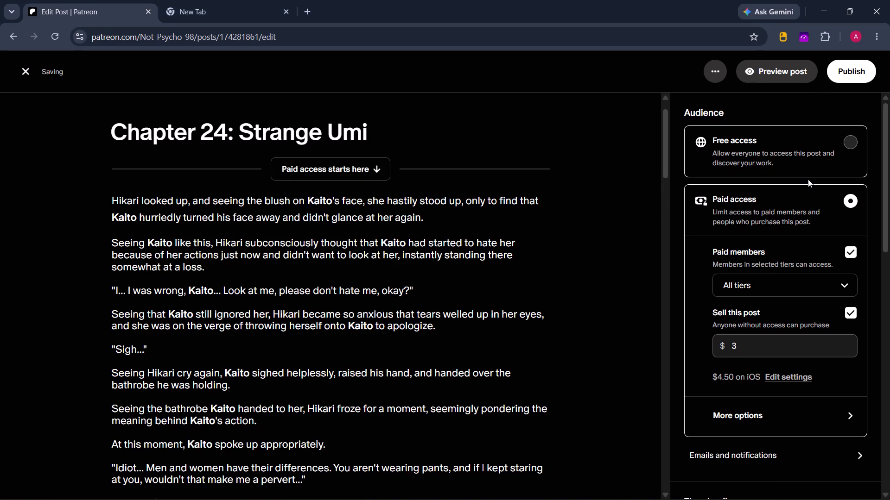
# Add the post to the NHYWPMATH collection.
pyautogui.scroll(-7, 795, 260)
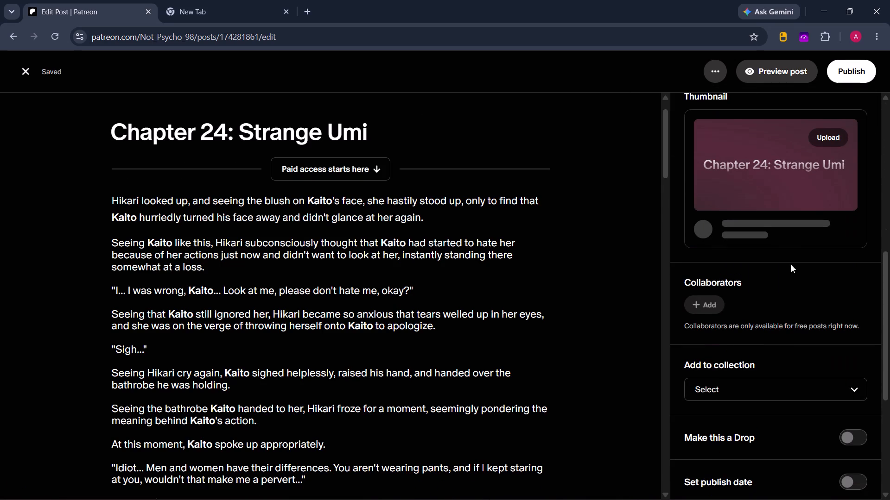
pyautogui.click(708, 402)
pyautogui.click(711, 399)
pyautogui.click(711, 413)
pyautogui.scroll(-2, 733, 314)
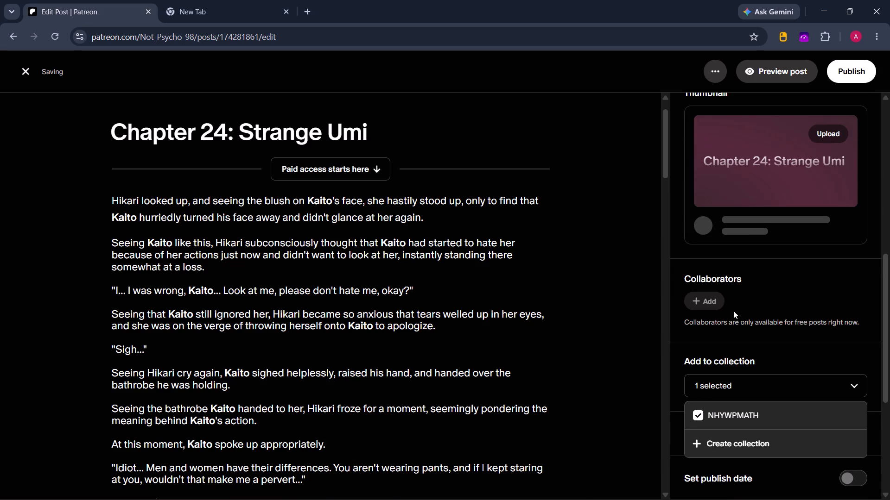
pyautogui.scroll(-1, 733, 311)
pyautogui.click(733, 310)
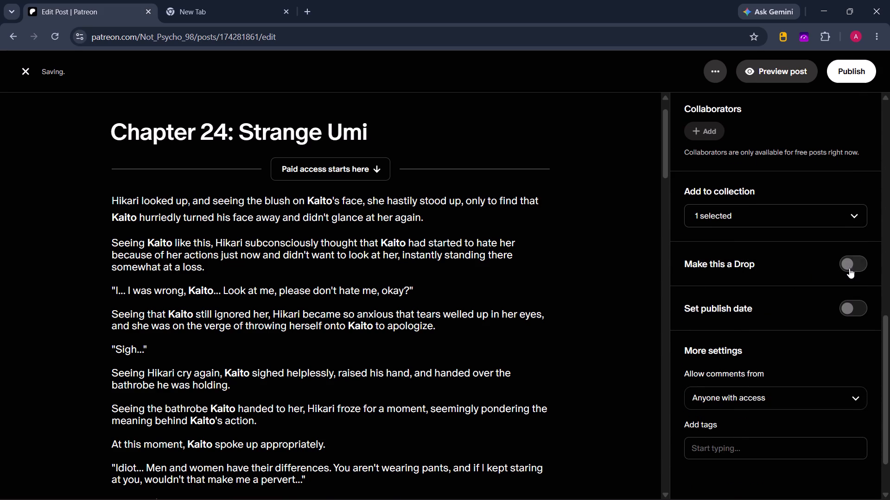
# Set the post's publish date to 11-11-2026 at 15:00 and schedule it.
pyautogui.click(854, 307)
pyautogui.click(696, 340)
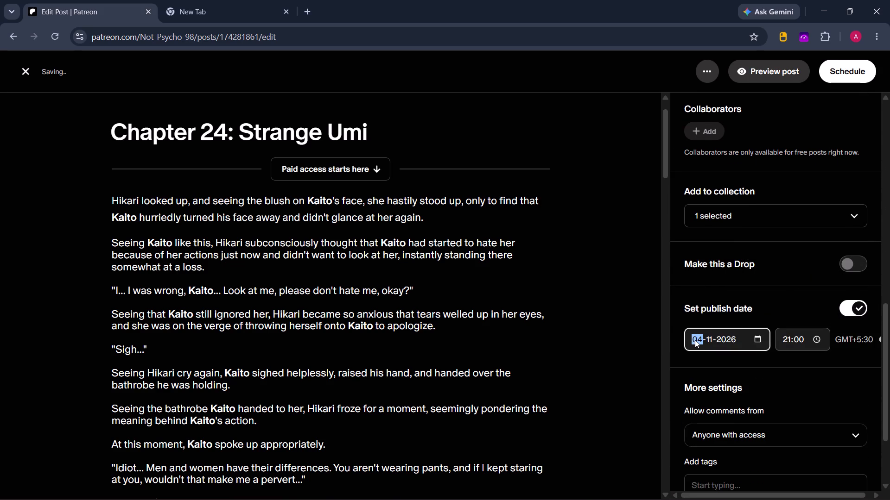
pyautogui.write('11')
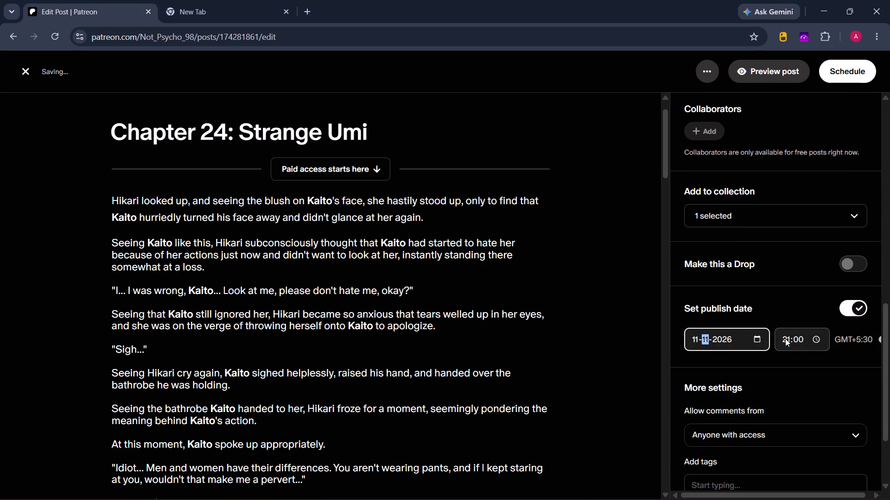
pyautogui.click(785, 338)
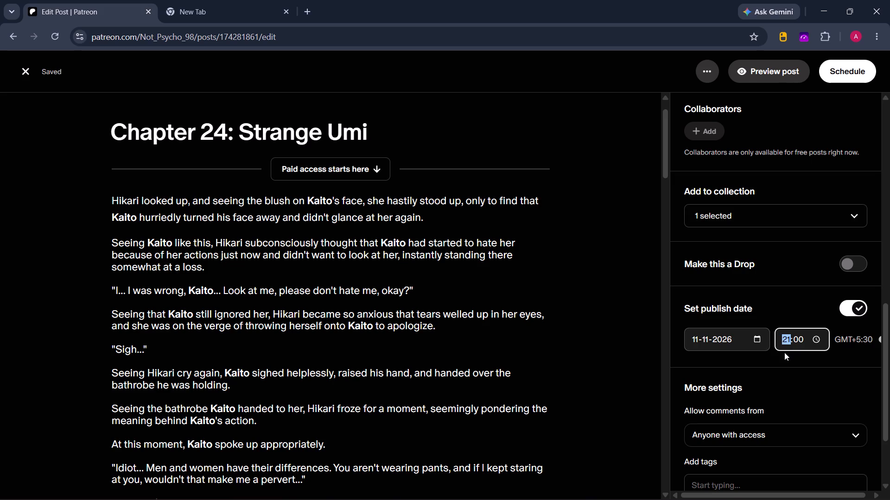
pyautogui.write('15')
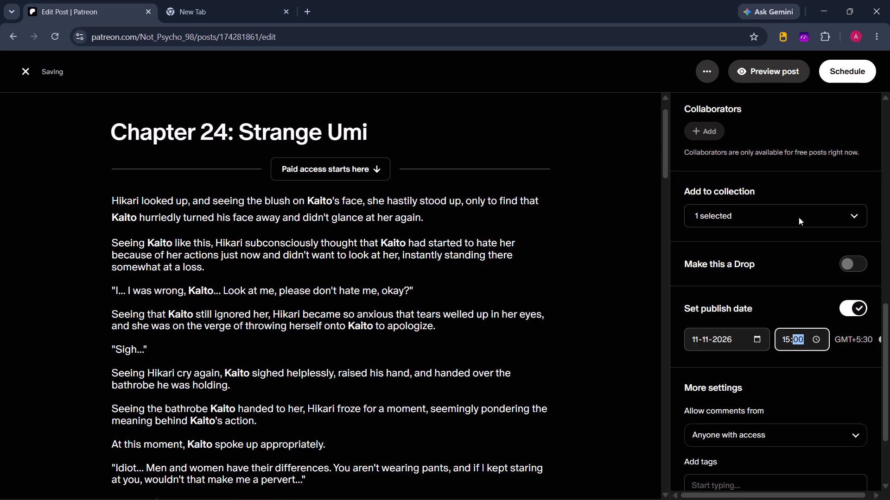
pyautogui.click(841, 70)
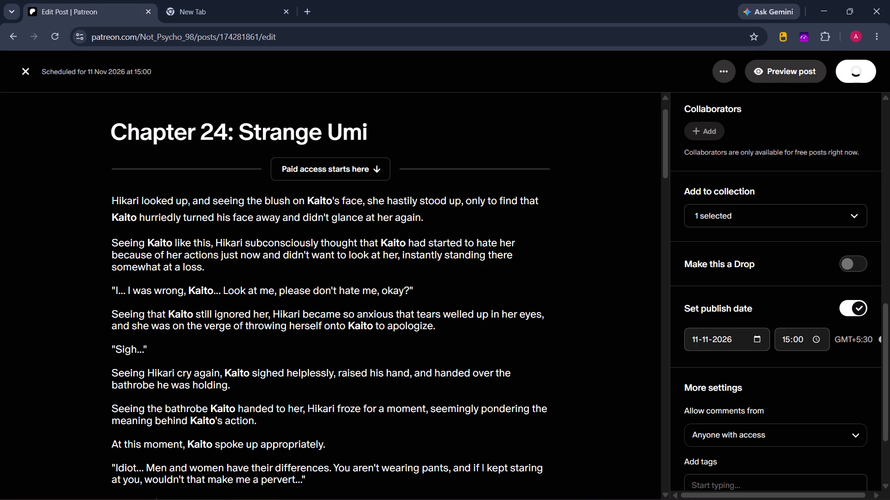
pyautogui.click(539, 305)
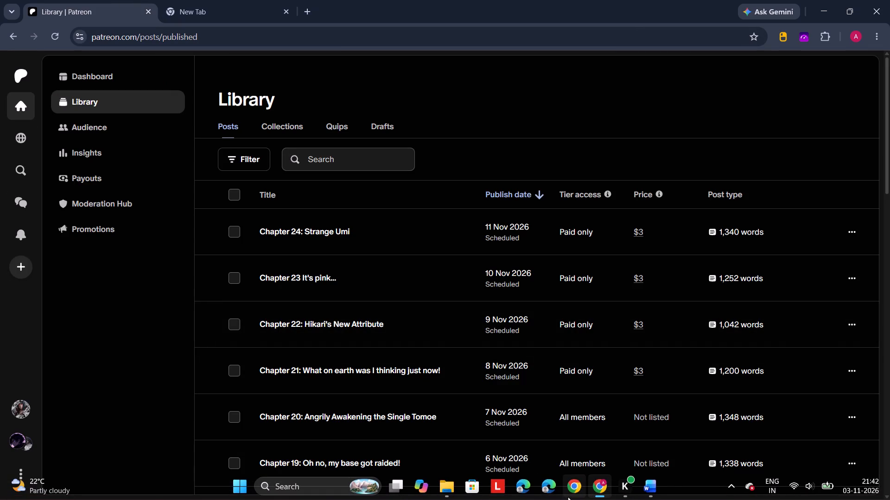
# Switch to the other Chrome profile and check the draft chapters on the Naruto: Yandere Hikari novel's Inkstone detail page.
pyautogui.click(568, 497)
pyautogui.click(456, 298)
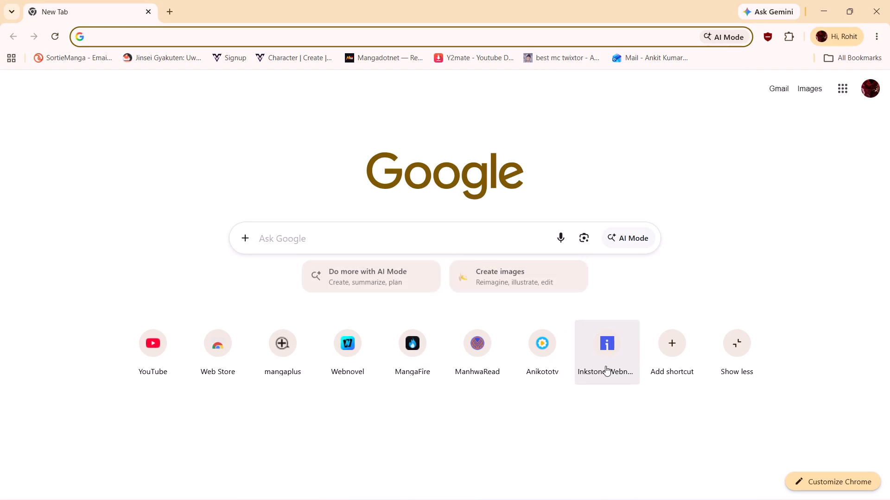
pyautogui.click(605, 366)
pyautogui.click(169, 6)
pyautogui.click(93, 0)
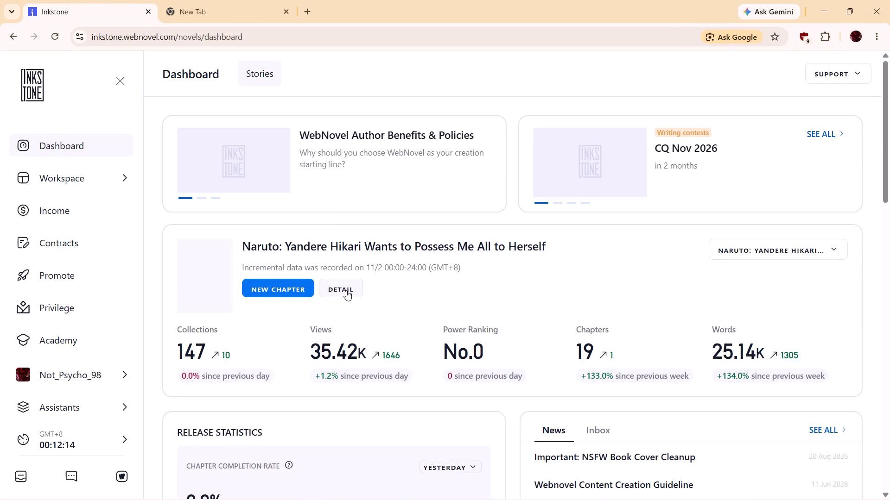
pyautogui.click(345, 291)
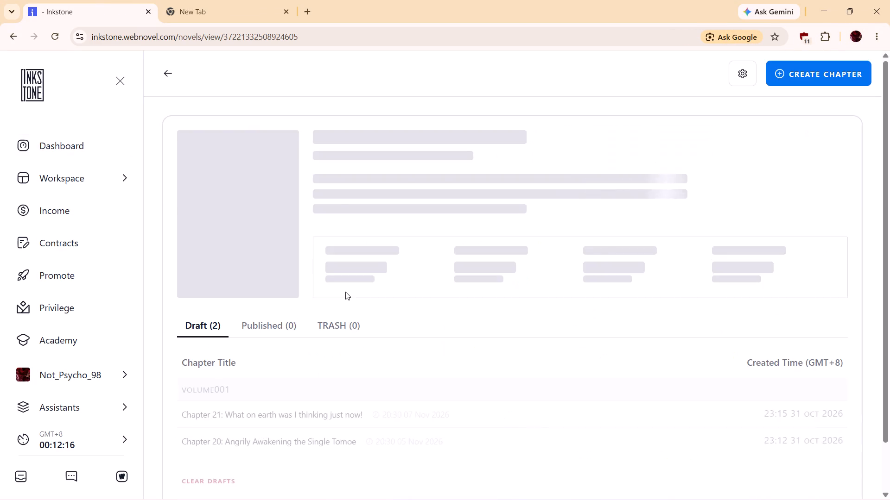
pyautogui.scroll(-2, 346, 291)
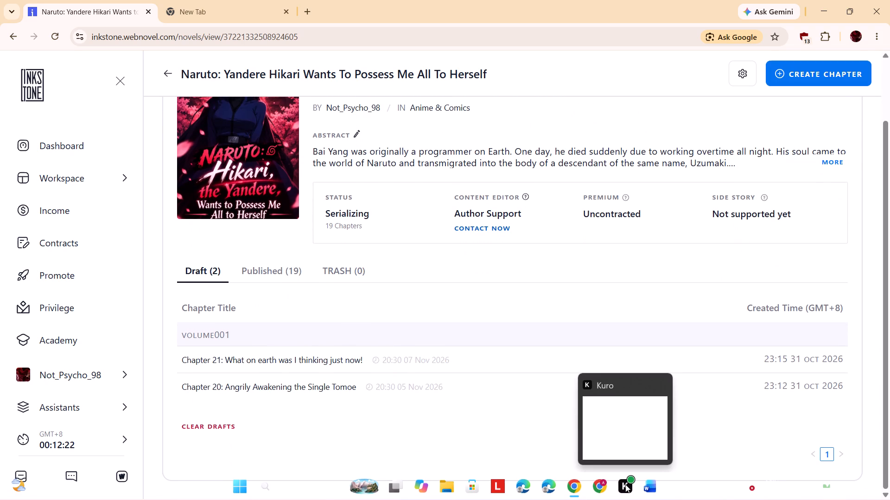
# Return to the Patreon library and create a new blank post.
pyautogui.click(605, 479)
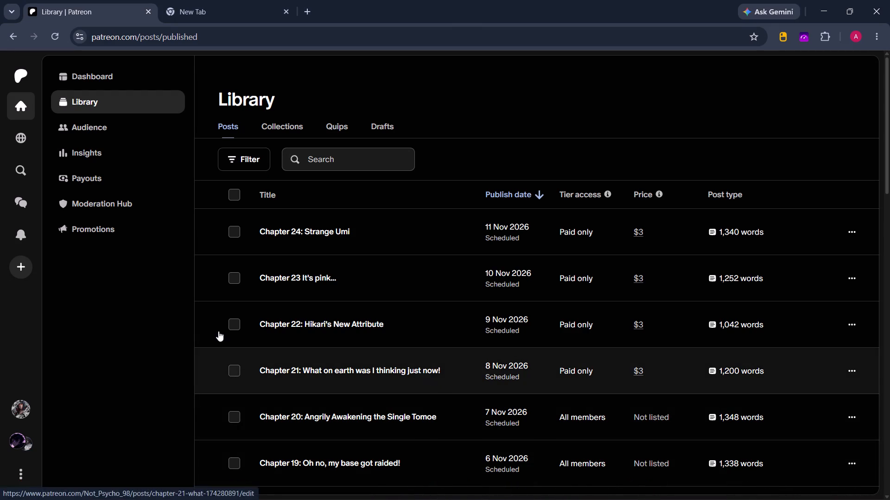
pyautogui.click(21, 273)
pyautogui.click(42, 310)
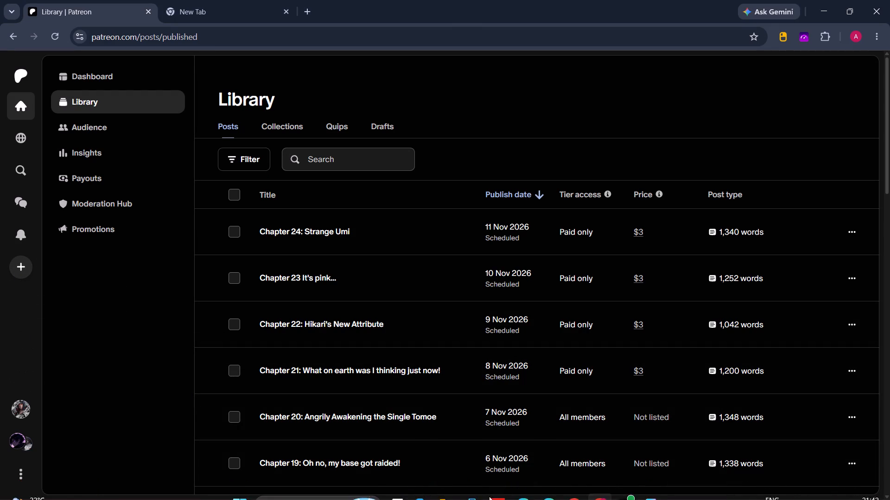
# Close the Chapter 24 document and open the Chapter 25 document from the Naruto hakari folder.
pyautogui.click(651, 487)
pyautogui.click(889, 0)
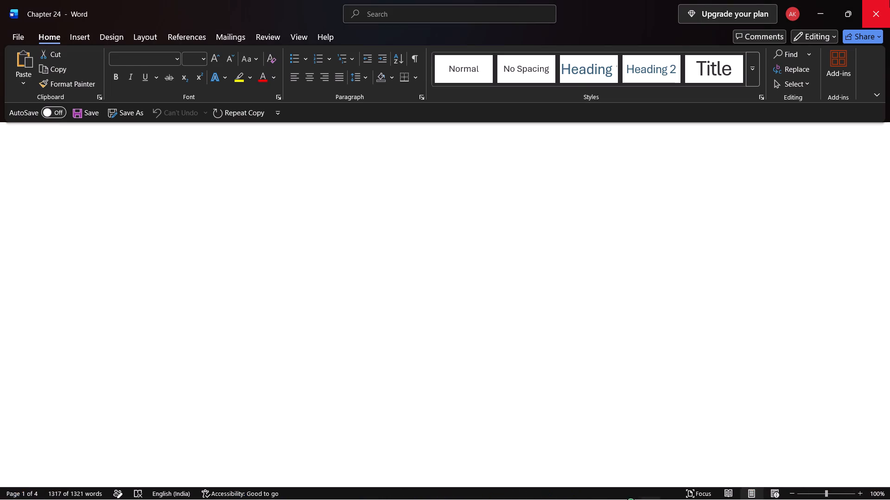
pyautogui.click(463, 485)
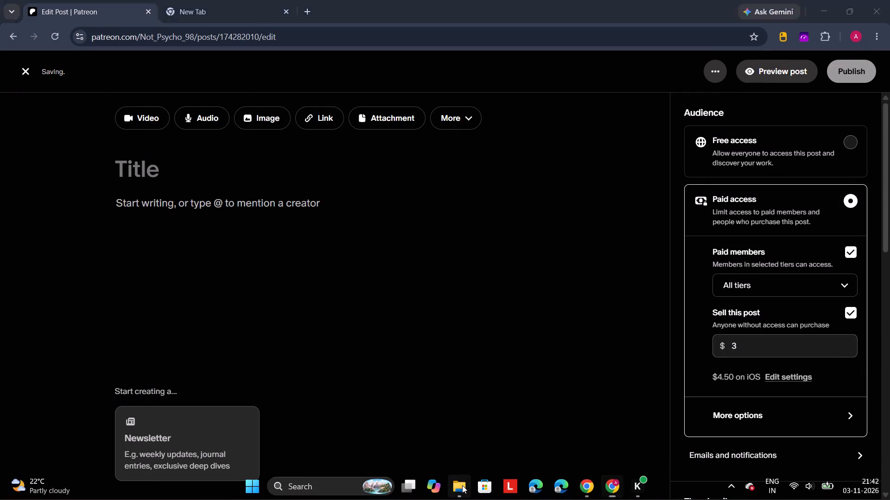
pyautogui.doubleClick(164, 291)
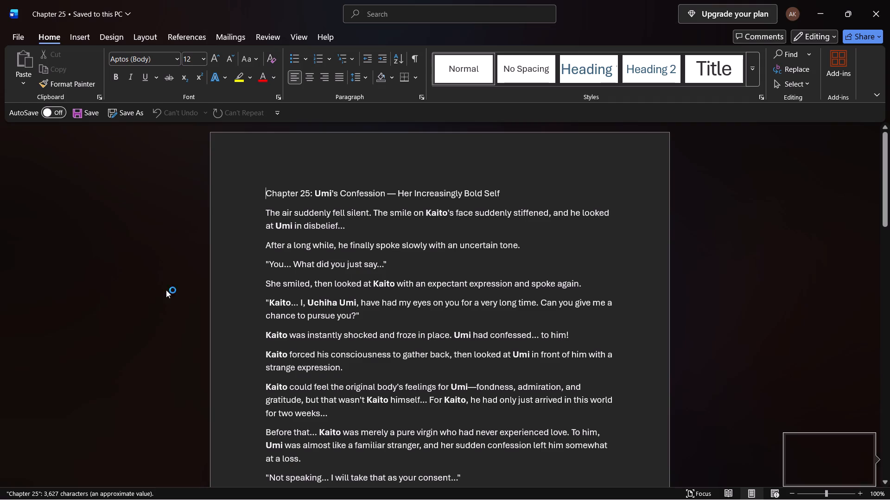
# Copy the Chapter 25 heading from the Word document and paste it as the title of the new Patreon post.
pyautogui.moveTo(502, 188); pyautogui.dragTo(288, 189)
pyautogui.hotkey('ctrl', 'c')
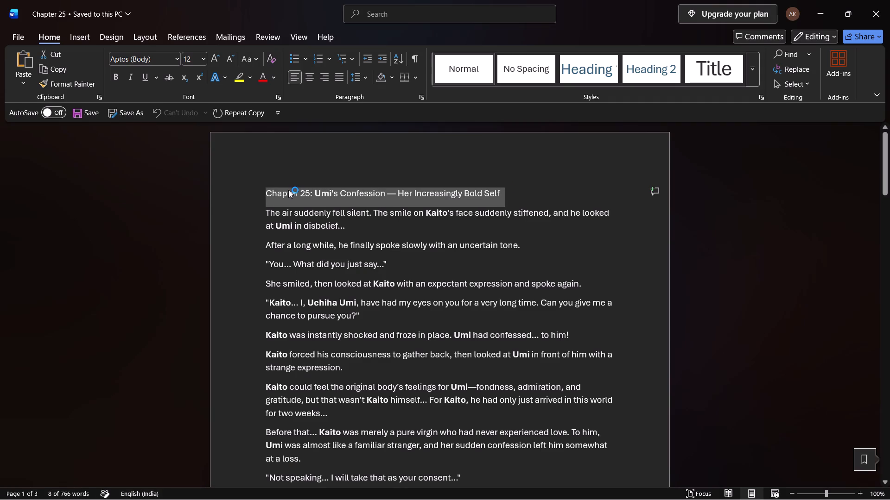
pyautogui.click(604, 488)
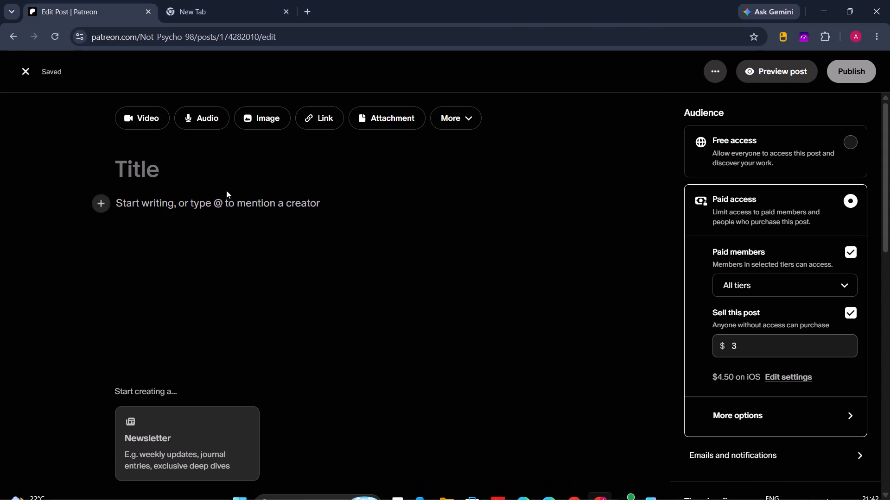
pyautogui.keyDown('ctrl'); pyautogui.click(211, 184); pyautogui.keyUp('ctrl')
pyautogui.keyDown('ctrl'); pyautogui.click(205, 174); pyautogui.keyUp('ctrl')
pyautogui.hotkey('ctrl', 'v')
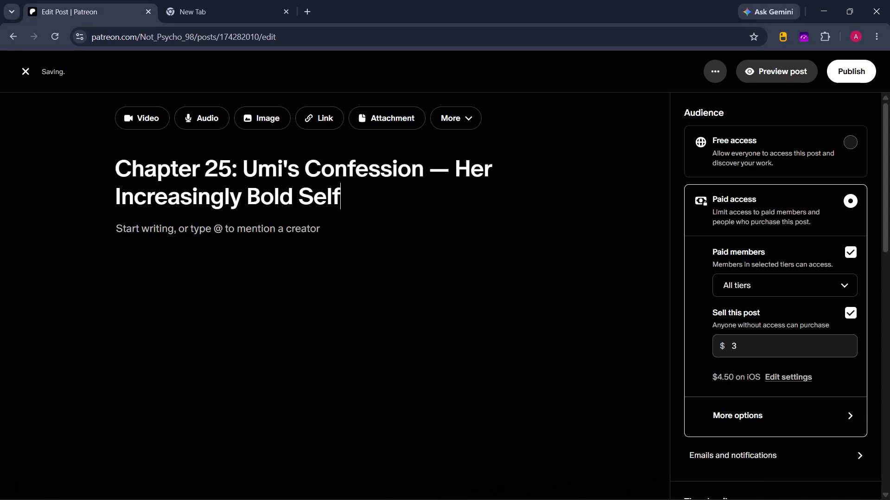
# Copy all of the Chapter 25 text below the heading and paste it into the Patreon post's body.
pyautogui.click(285, 237)
pyautogui.click(651, 489)
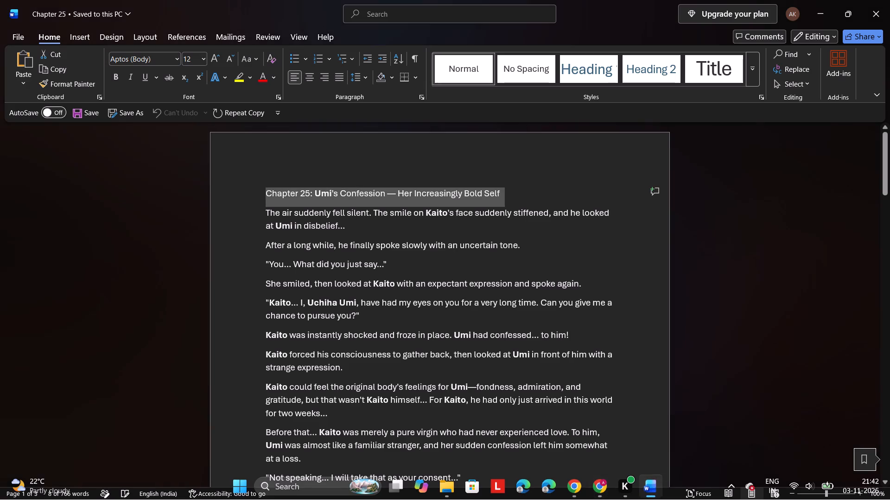
pyautogui.moveTo(889, 171); pyautogui.dragTo(880, 399)
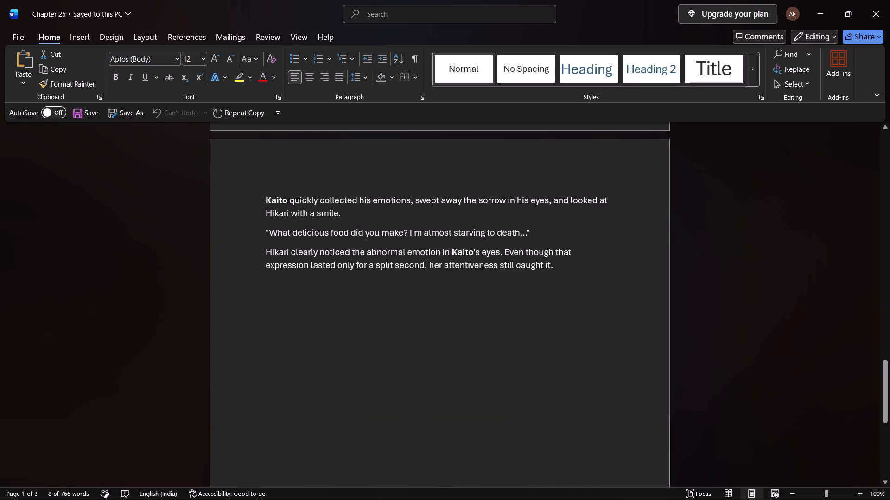
pyautogui.moveTo(562, 268); pyautogui.dragTo(227, 65)
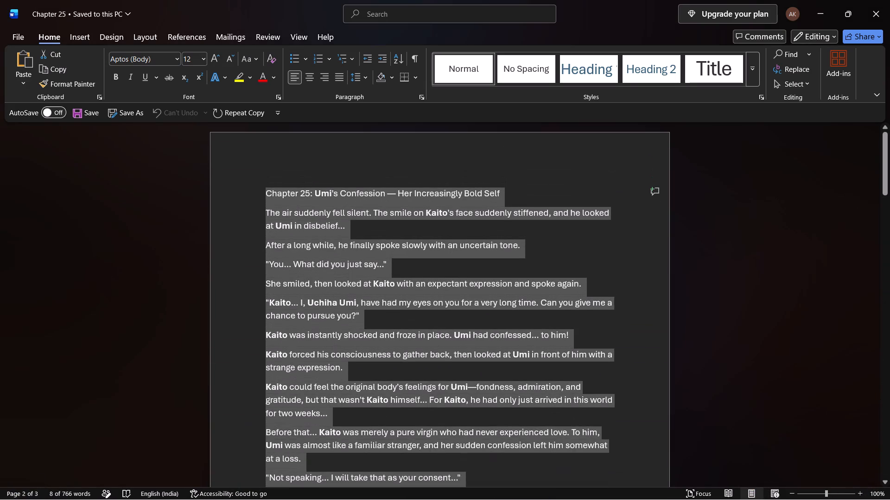
pyautogui.moveTo(227, 65); pyautogui.dragTo(266, 210)
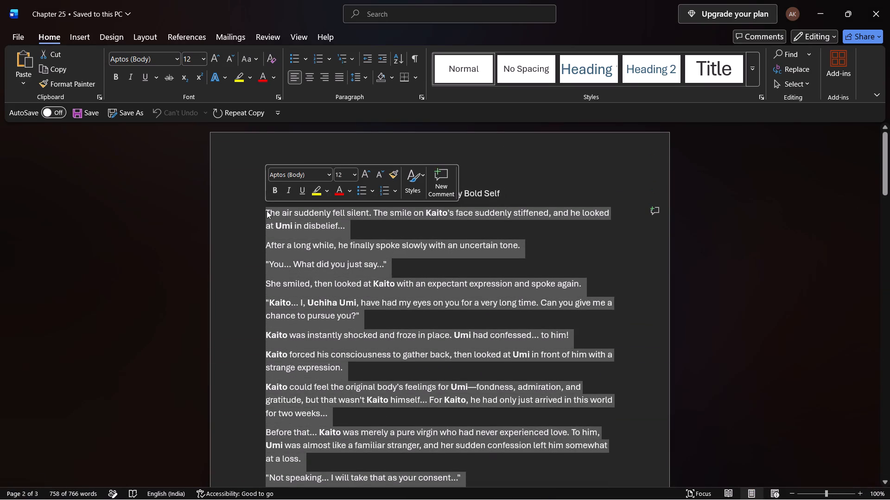
pyautogui.hotkey('ctrl', 'c')
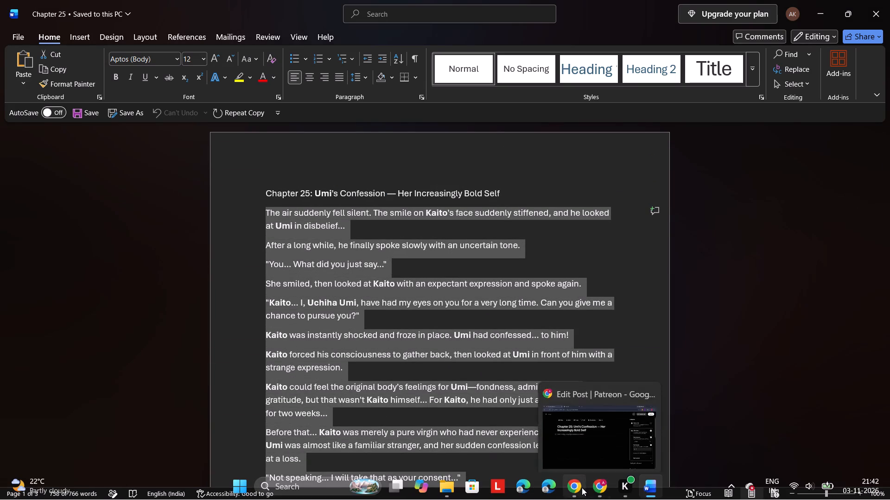
pyautogui.click(582, 487)
pyautogui.click(594, 487)
pyautogui.click(284, 236)
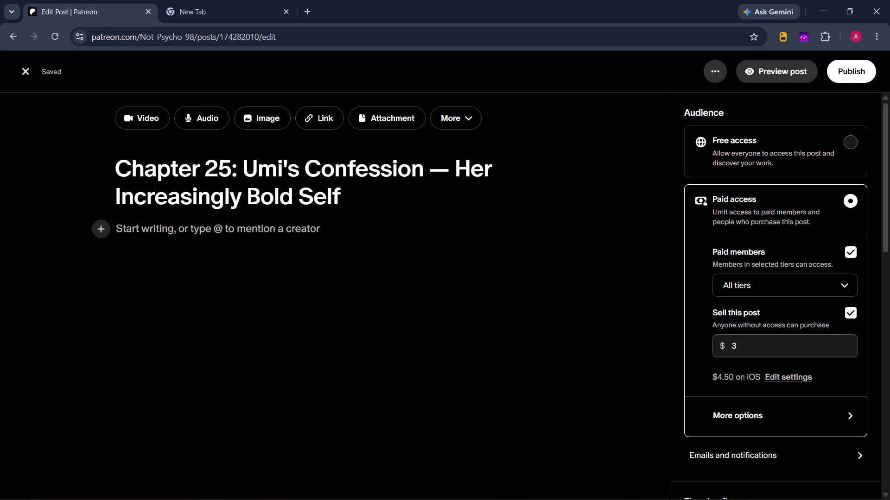
pyautogui.hotkey('ctrl', 'v')
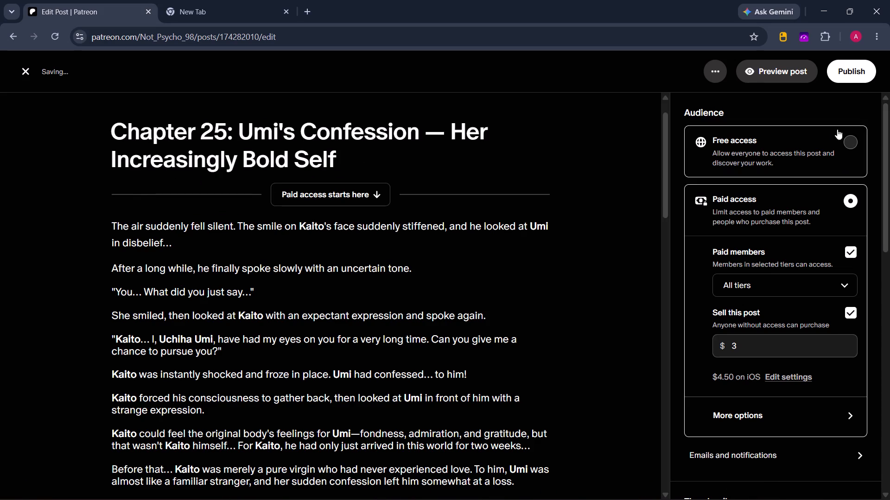
# Add the Chapter 25 post to the NHYWPMATH collection.
pyautogui.scroll(-4, 776, 210)
pyautogui.scroll(2, 753, 246)
pyautogui.scroll(-7, 753, 248)
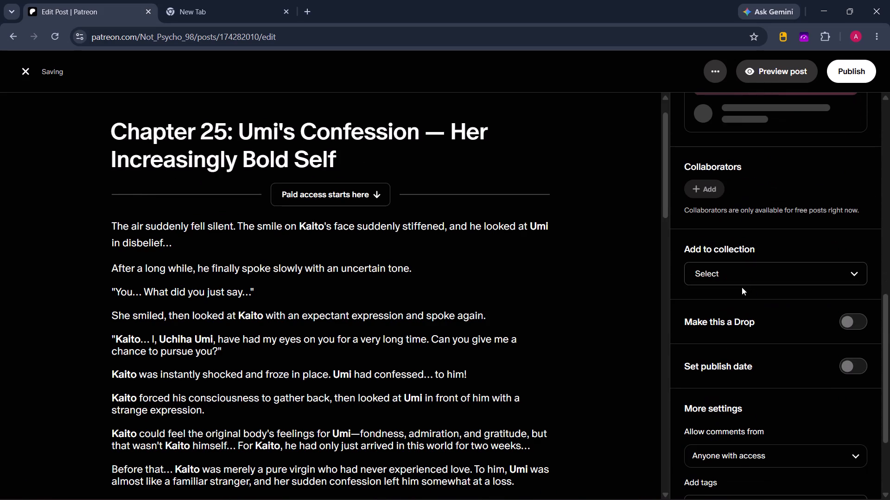
pyautogui.click(739, 275)
pyautogui.click(729, 313)
pyautogui.click(822, 369)
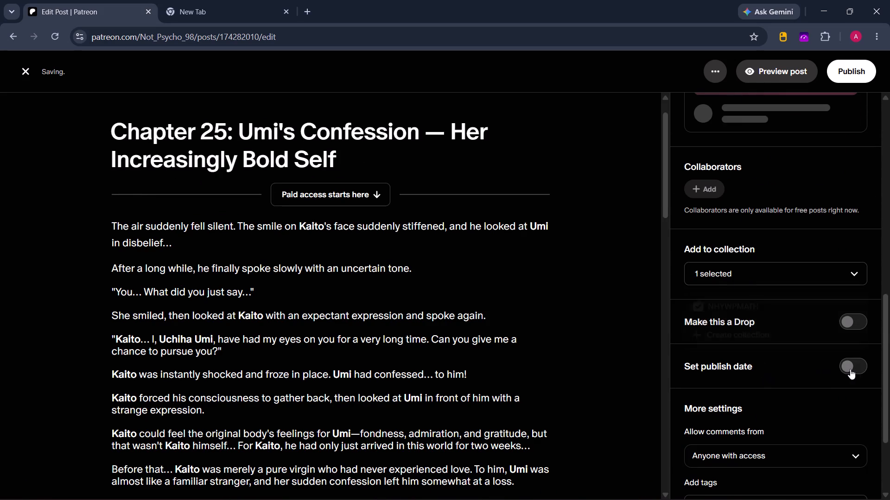
# Set the post's publish date to 12-11-2026 at 15:00 and schedule it.
pyautogui.click(855, 370)
pyautogui.click(698, 400)
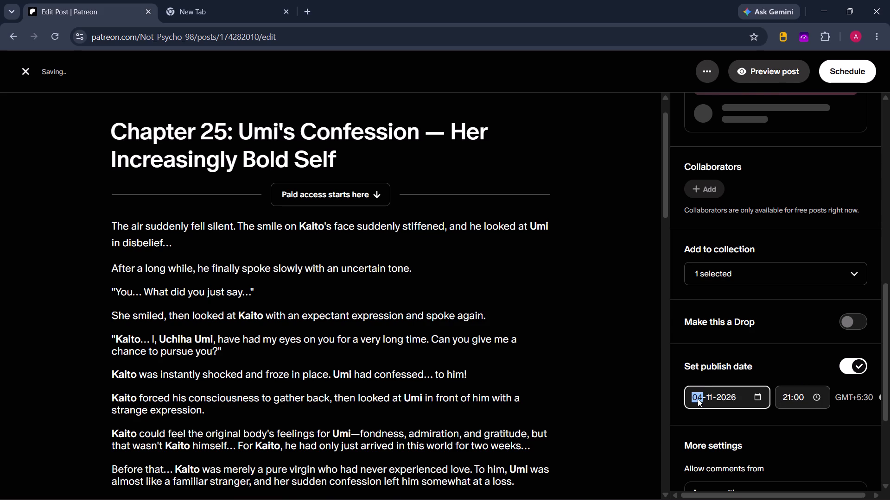
pyautogui.write('12')
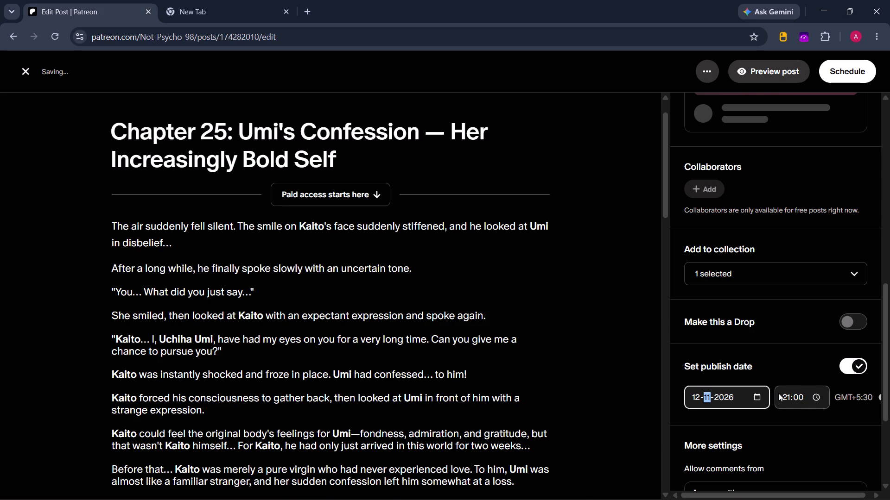
pyautogui.click(782, 394)
pyautogui.write('15')
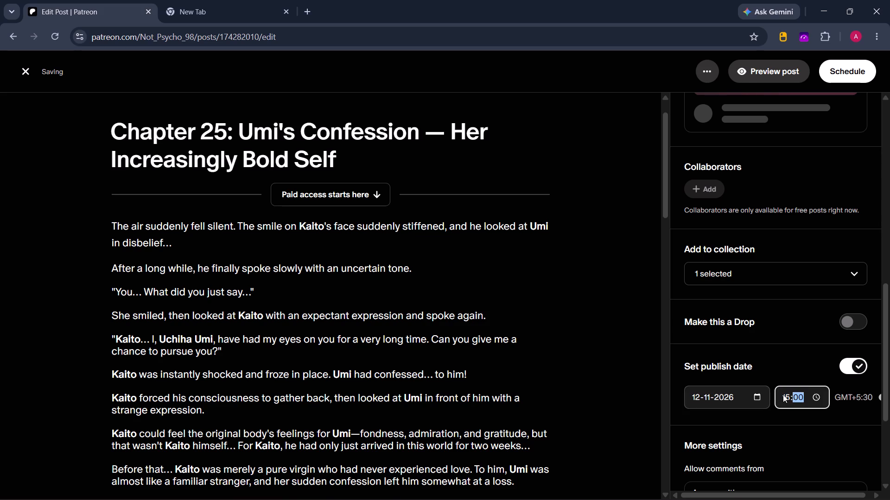
pyautogui.click(841, 70)
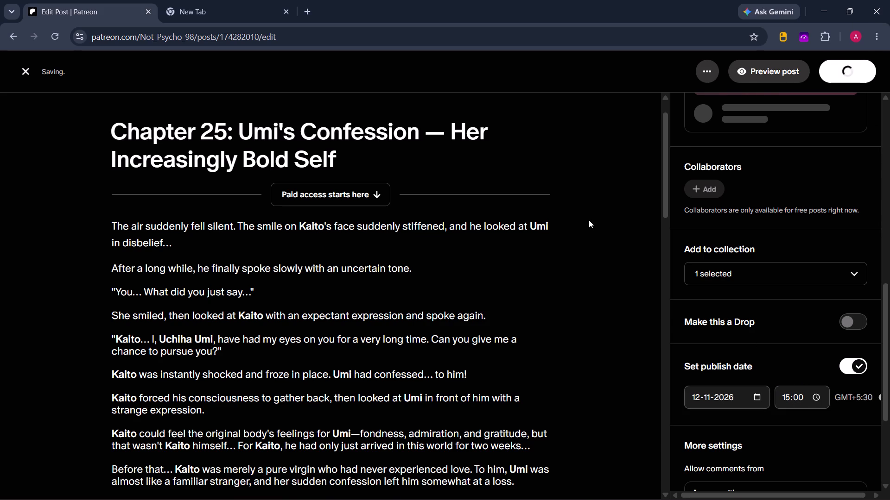
pyautogui.click(553, 296)
pyautogui.click(547, 307)
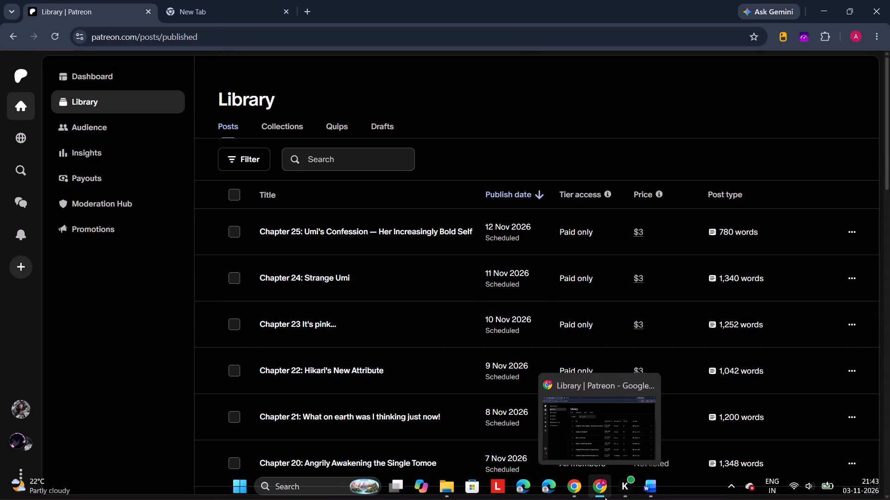
# Close the Chapter 25 document and open the Chapter 26 document from the Naruto hakari folder.
pyautogui.click(598, 498)
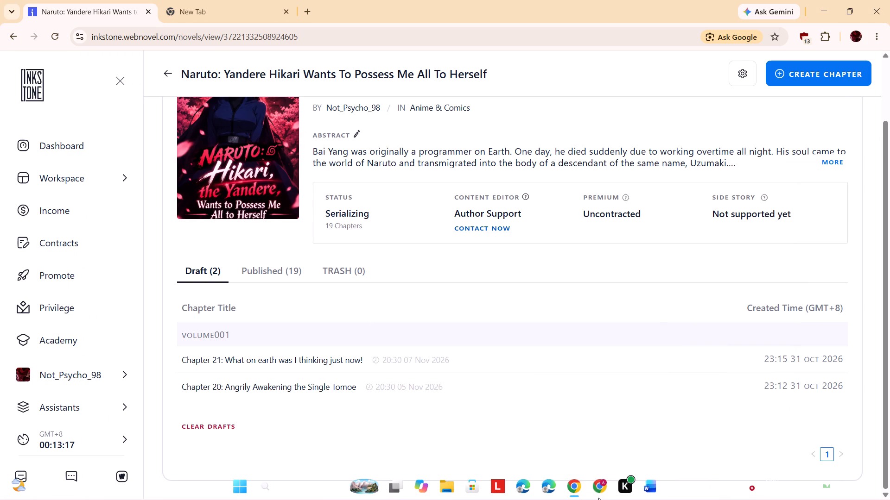
pyautogui.click(598, 495)
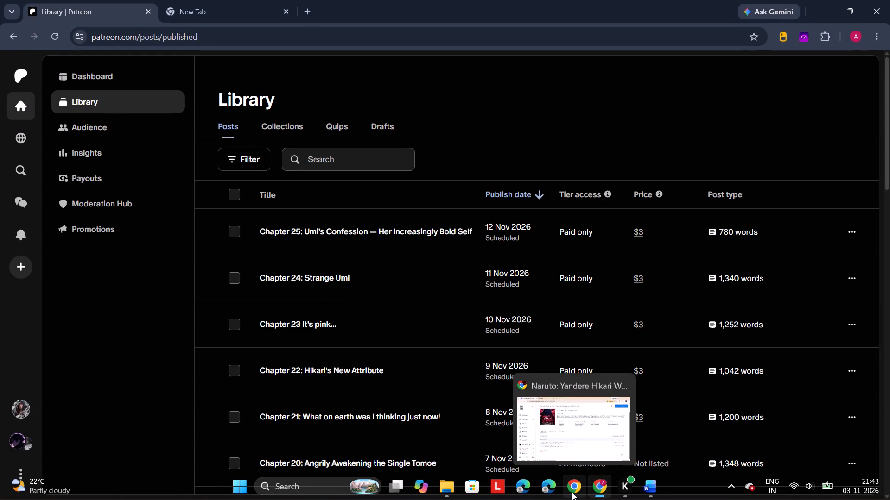
pyautogui.click(652, 492)
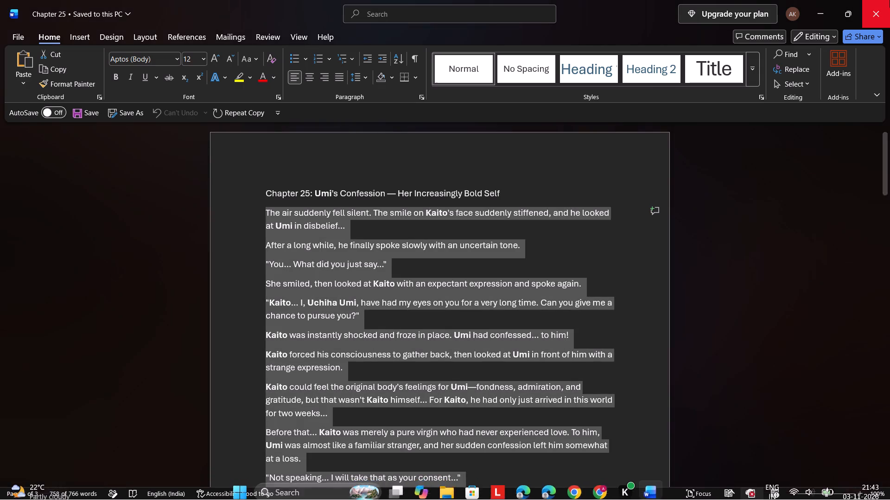
pyautogui.click(889, 0)
pyautogui.click(453, 494)
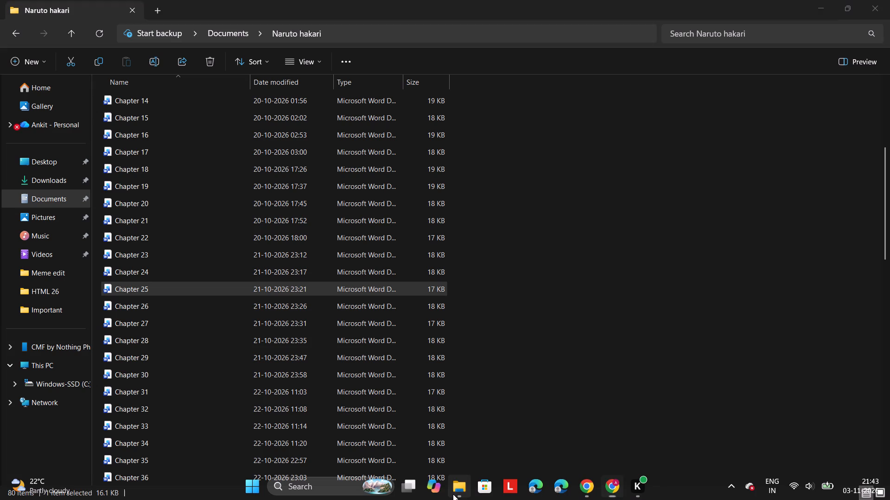
pyautogui.doubleClick(160, 307)
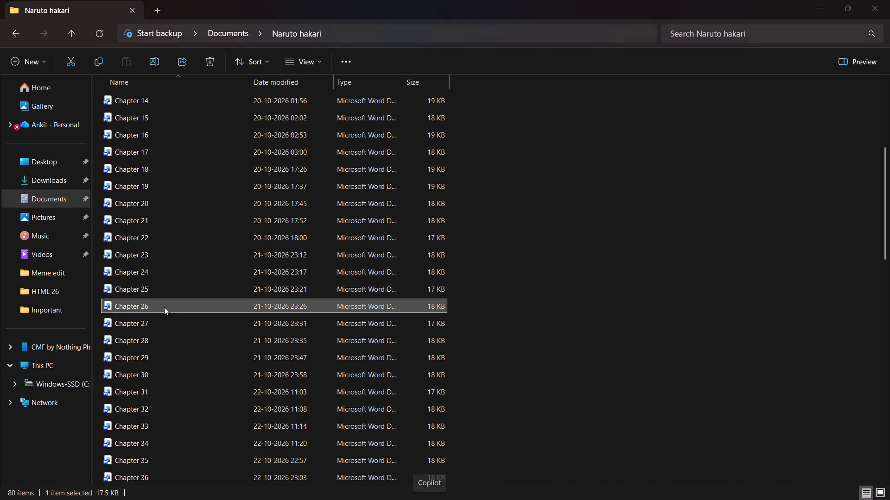
# Copy the full heading line of Chapter 26, "Outside I Do Not Care, At Home You Are Mine!".
pyautogui.moveTo(516, 194); pyautogui.dragTo(494, 195)
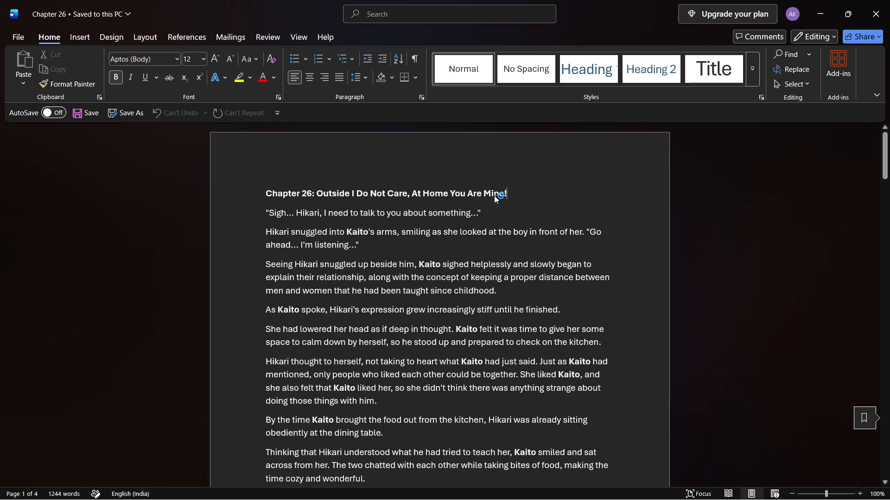
pyautogui.moveTo(494, 195); pyautogui.dragTo(272, 195)
pyautogui.click(272, 195)
pyautogui.moveTo(529, 190); pyautogui.dragTo(316, 194)
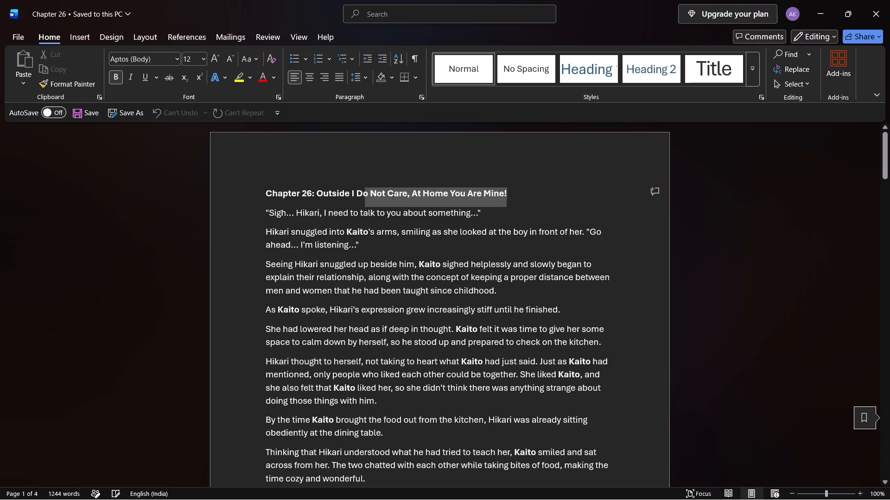
pyautogui.moveTo(316, 194); pyautogui.dragTo(292, 194)
pyautogui.click(292, 194)
pyautogui.moveTo(517, 193); pyautogui.dragTo(247, 200)
pyautogui.rightClick(290, 197)
pyautogui.click(330, 244)
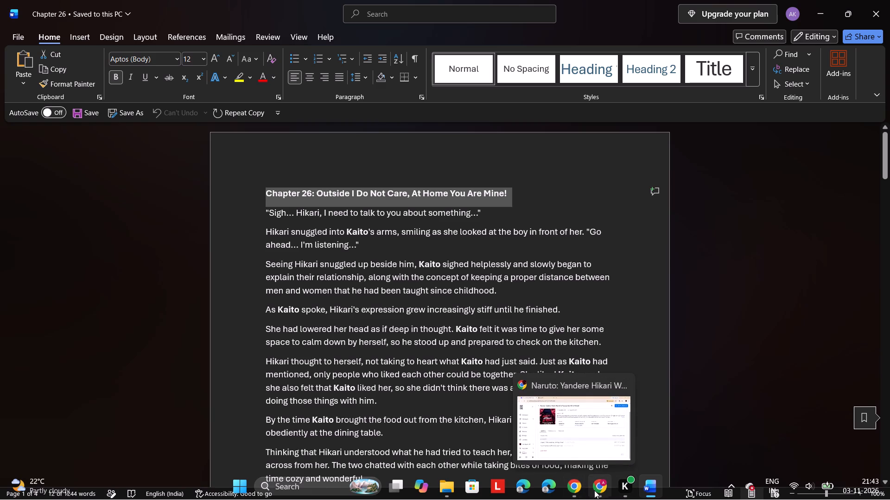
# Create a new Patreon post from the library and paste the copied Chapter 26 heading as its title.
pyautogui.click(594, 490)
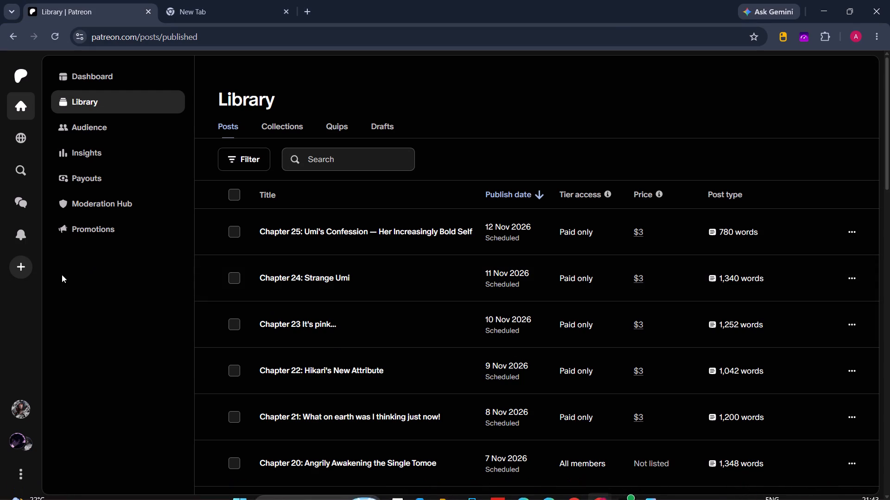
pyautogui.click(16, 264)
pyautogui.click(34, 320)
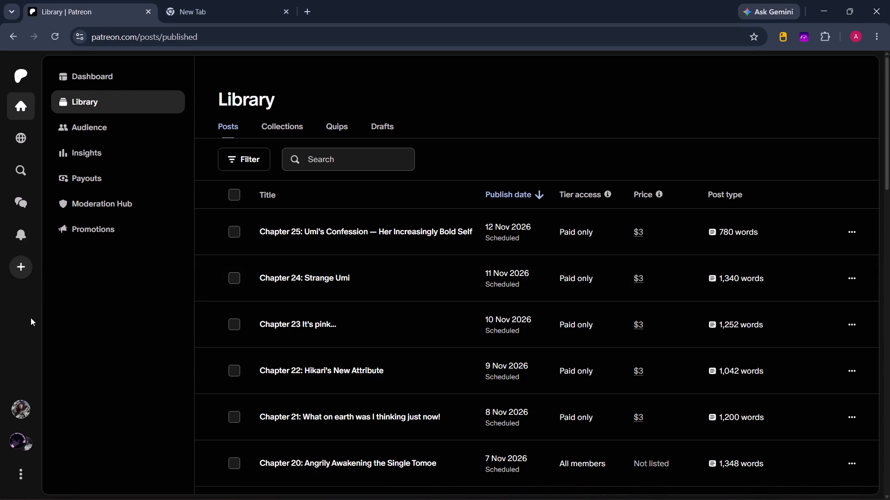
pyautogui.click(148, 170)
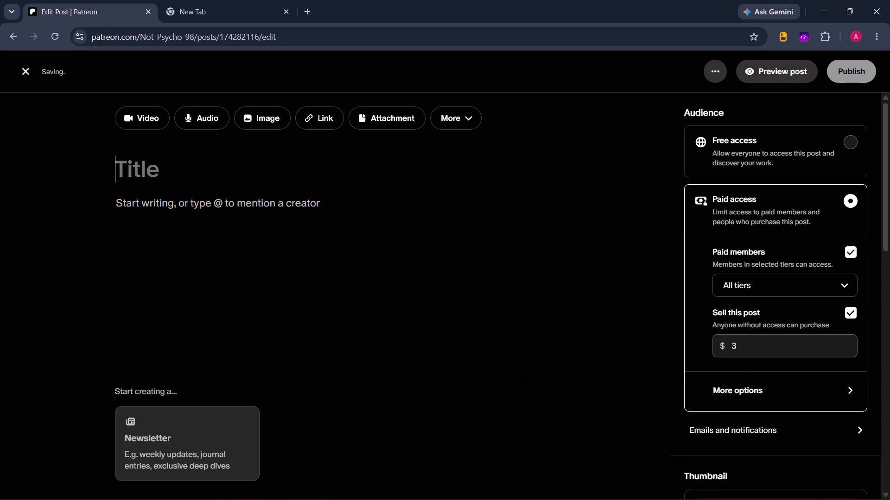
pyautogui.hotkey('ctrl', 'v')
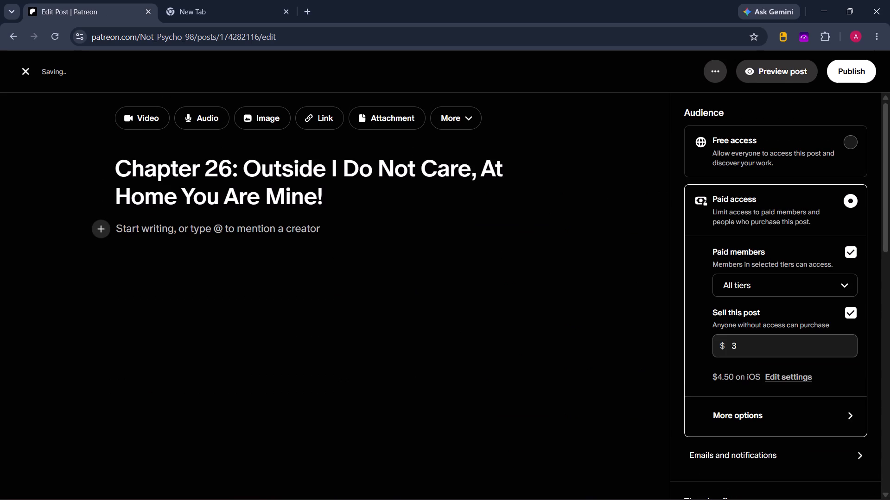
# Copy all of Chapter 26's body text below the heading from the Word document and paste it into the Patreon post body.
pyautogui.click(331, 239)
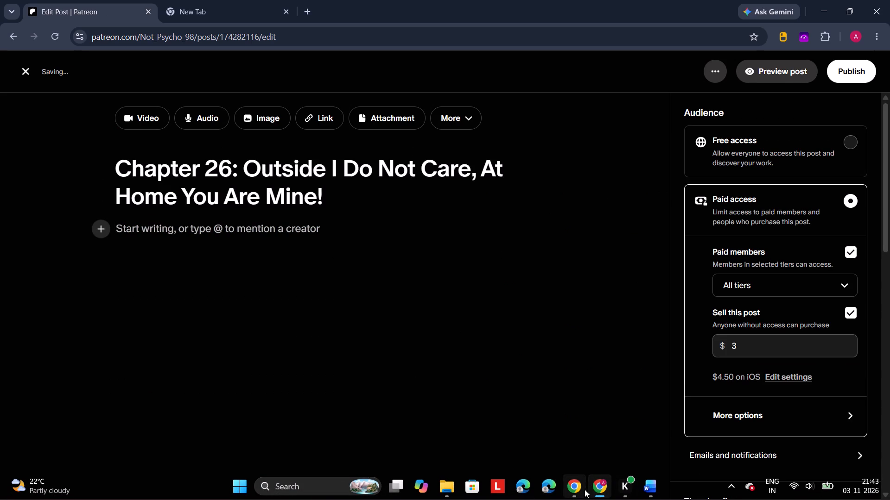
pyautogui.click(653, 493)
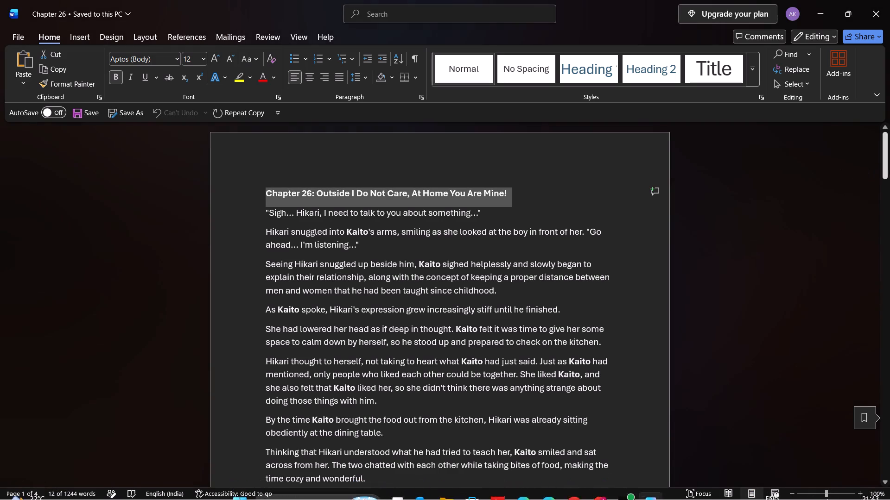
pyautogui.moveTo(889, 162); pyautogui.dragTo(889, 427)
pyautogui.moveTo(889, 427); pyautogui.dragTo(886, 412)
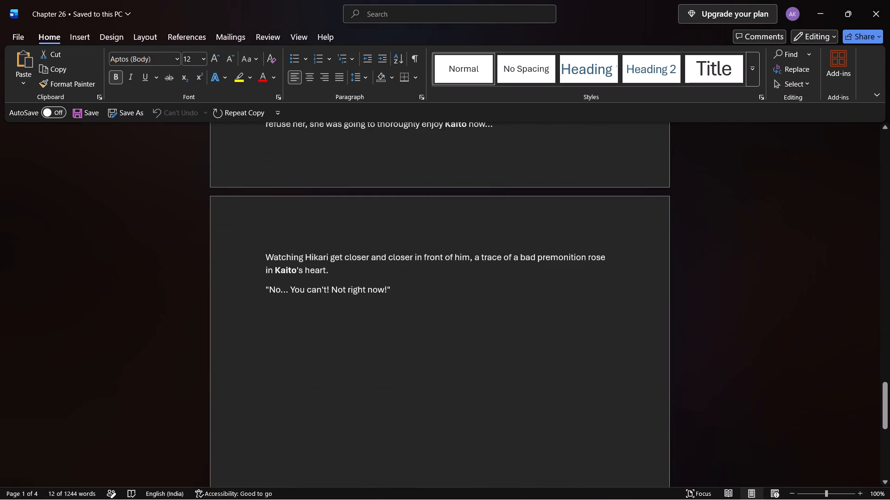
pyautogui.moveTo(404, 292); pyautogui.dragTo(256, 47)
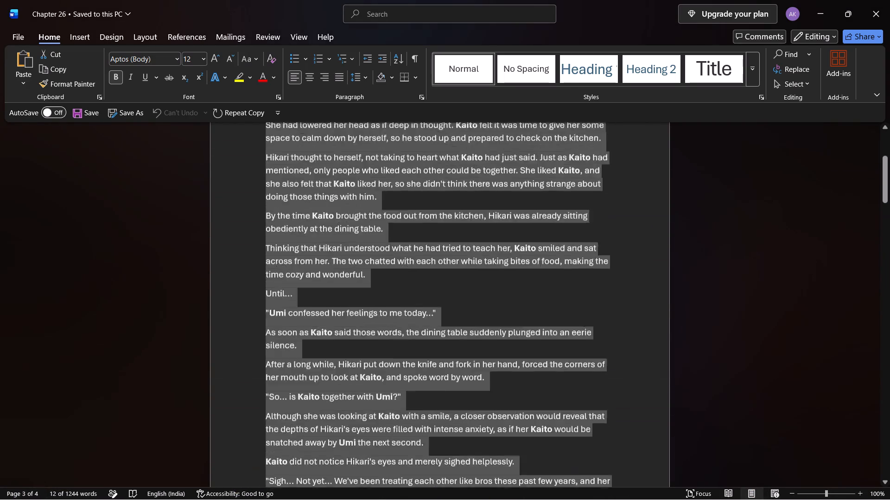
pyautogui.moveTo(256, 47); pyautogui.dragTo(266, 213)
pyautogui.click(266, 213)
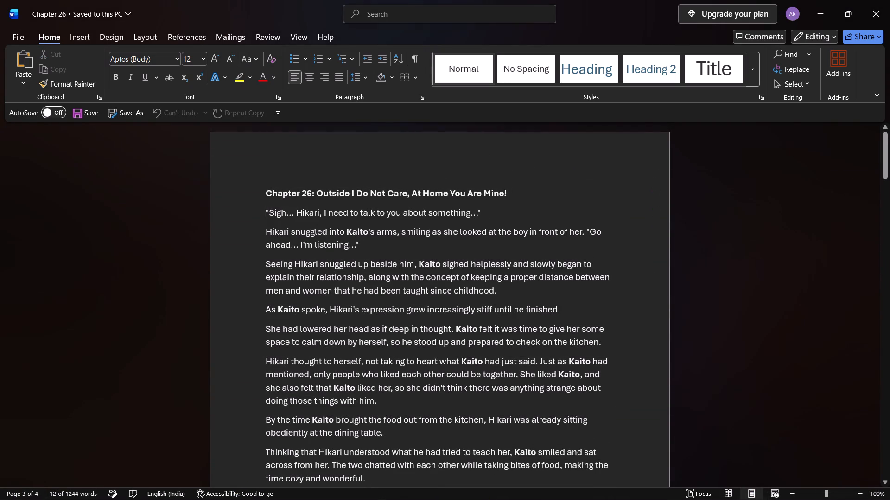
pyautogui.moveTo(889, 162); pyautogui.dragTo(886, 412)
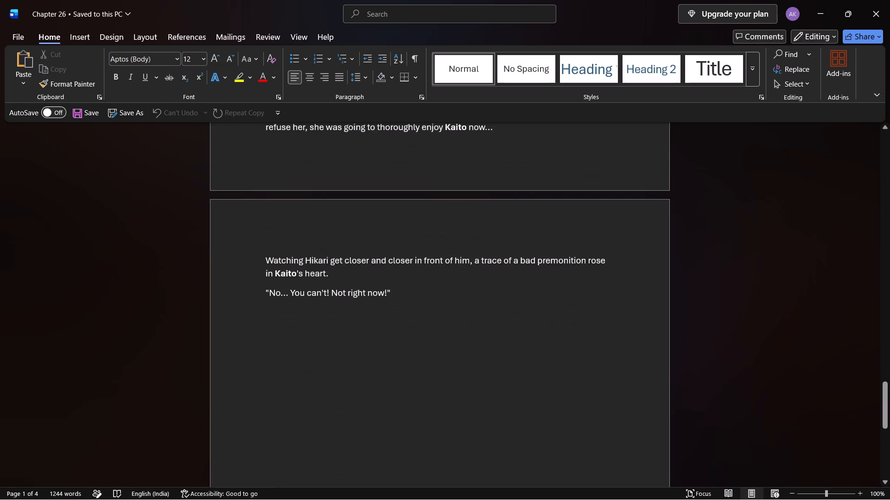
pyautogui.moveTo(411, 306); pyautogui.dragTo(151, 46)
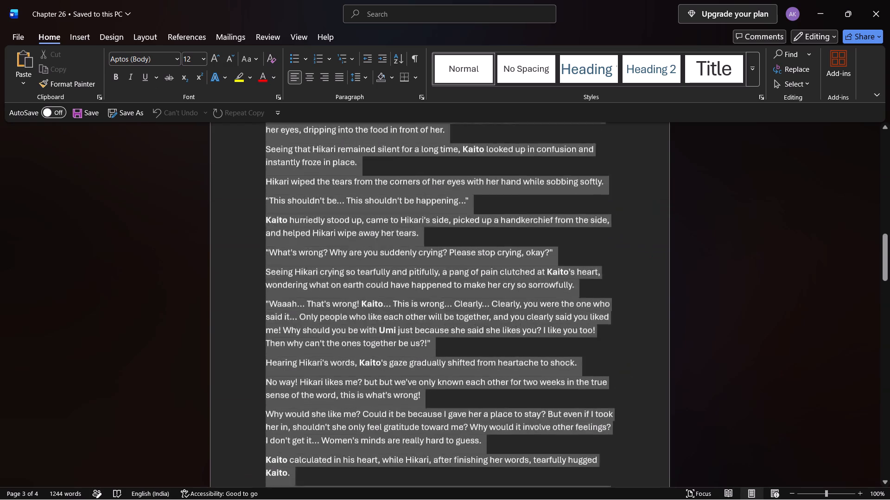
pyautogui.moveTo(151, 46); pyautogui.dragTo(259, 210)
pyautogui.rightClick(266, 208)
pyautogui.click(286, 245)
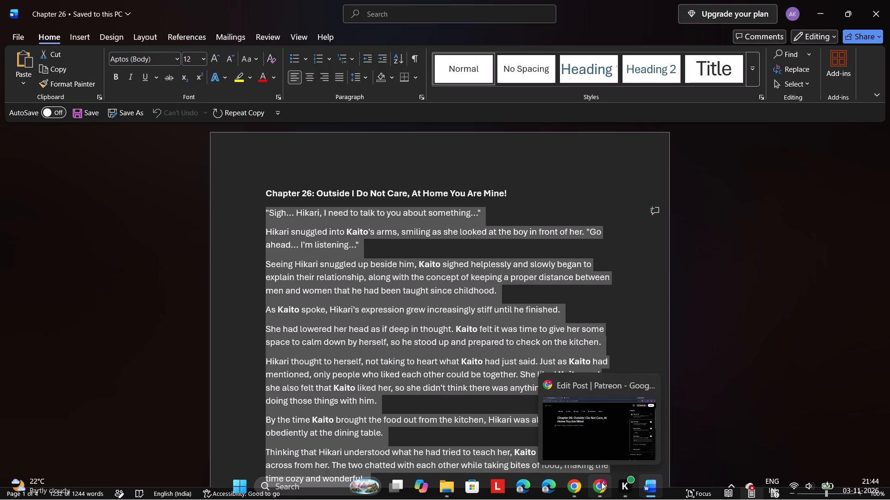
pyautogui.click(601, 482)
pyautogui.hotkey('ctrl', 'v')
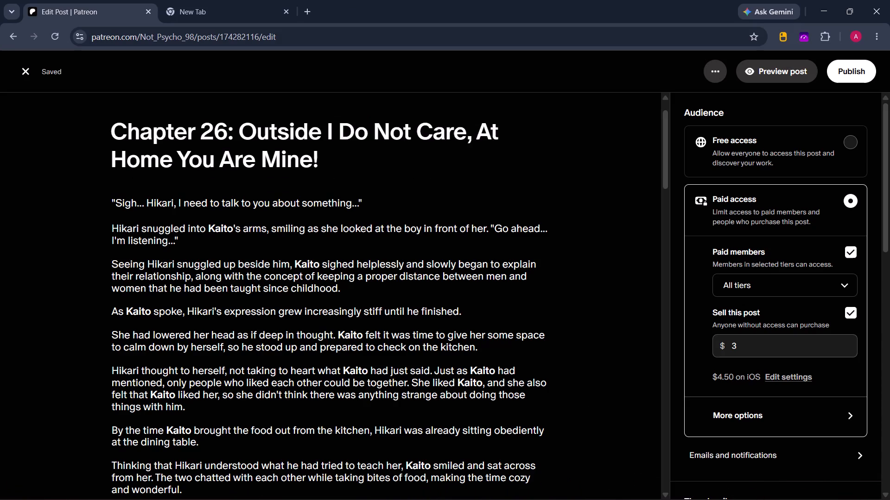
# Add the Chapter 26 post to the NHYWPMATH collection.
pyautogui.scroll(-6, 822, 240)
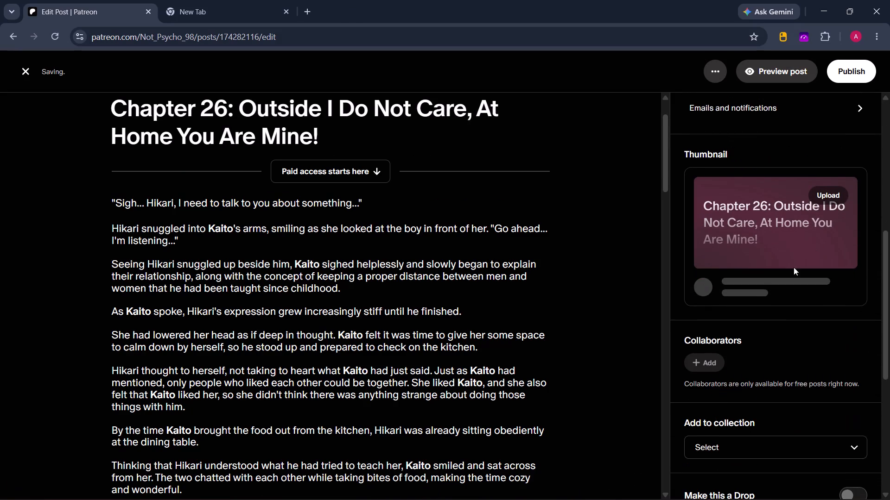
pyautogui.scroll(-3, 770, 336)
pyautogui.click(724, 268)
pyautogui.click(723, 300)
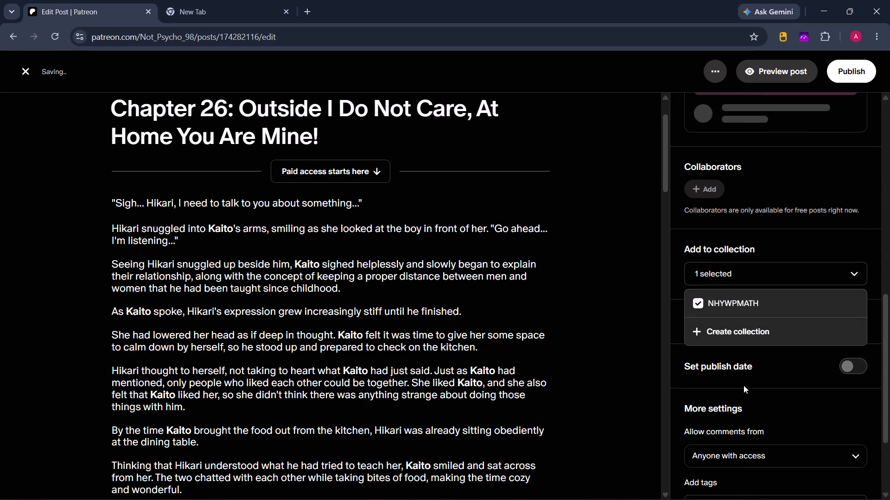
pyautogui.click(760, 386)
# Set the Chapter 26 post's publish date to 13-11-2026 at 15:00 and schedule it.
pyautogui.click(853, 369)
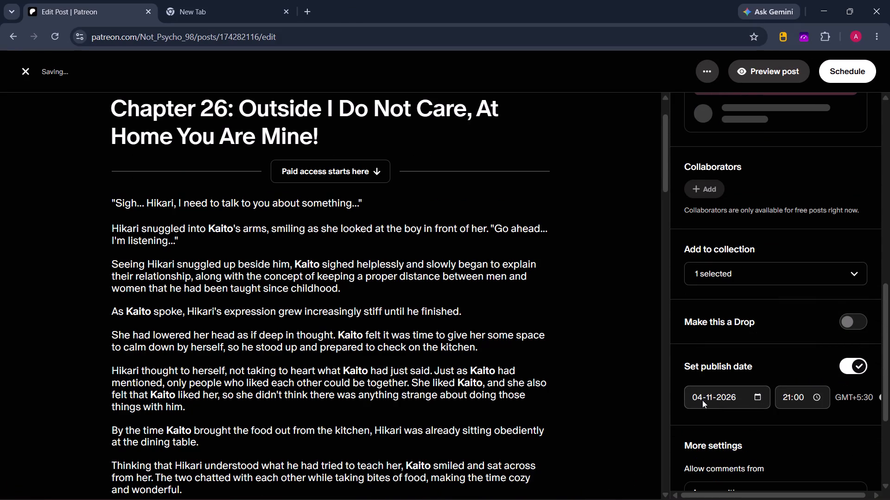
pyautogui.click(698, 399)
pyautogui.write('13')
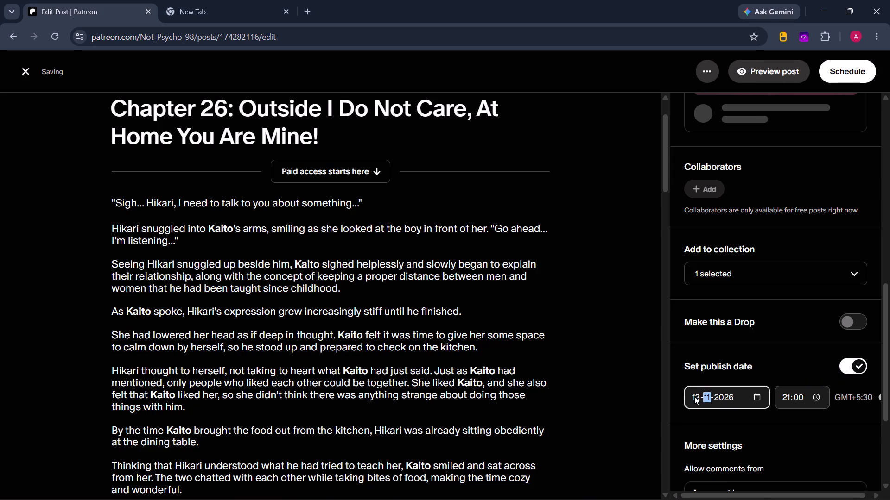
pyautogui.click(783, 395)
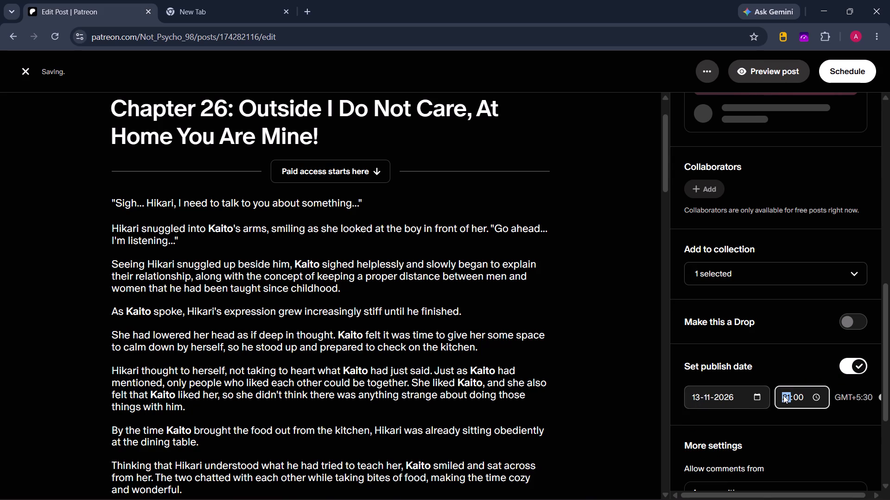
pyautogui.write('15')
pyautogui.click(839, 81)
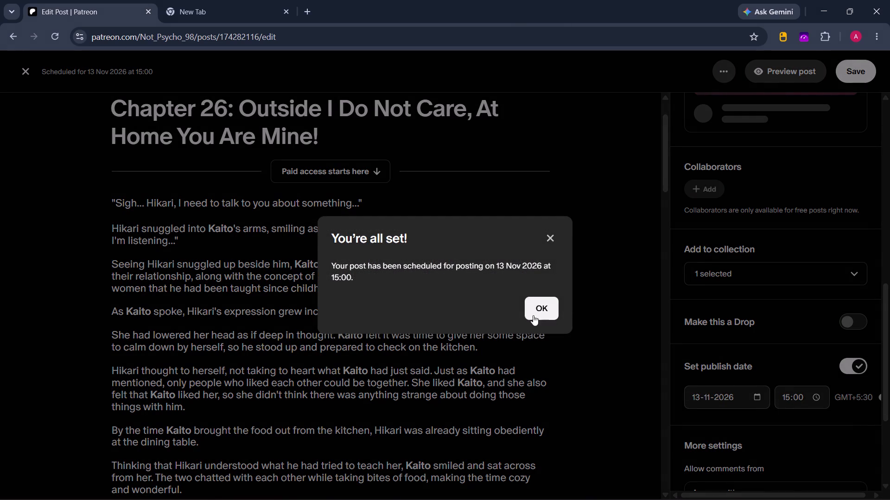
pyautogui.click(535, 307)
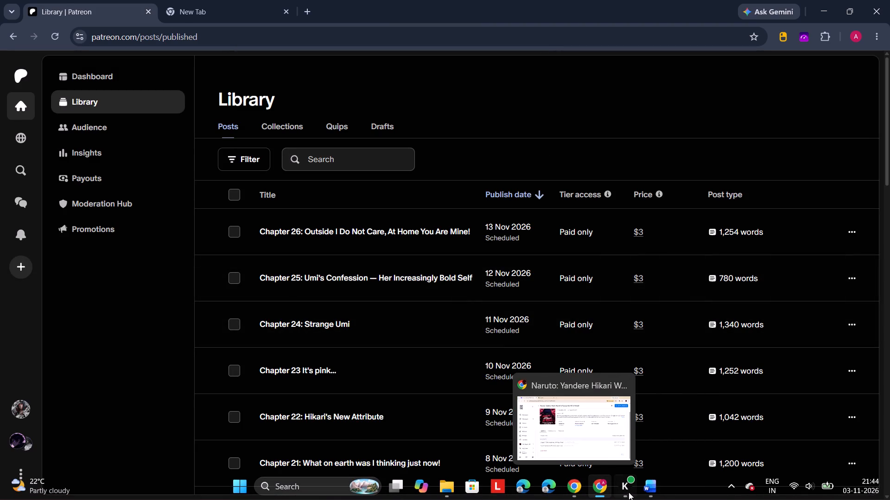
# Close the Chapter 26 document in Word and open the Chapter 27 document from the Naruto hakari folder.
pyautogui.click(647, 489)
pyautogui.click(889, 16)
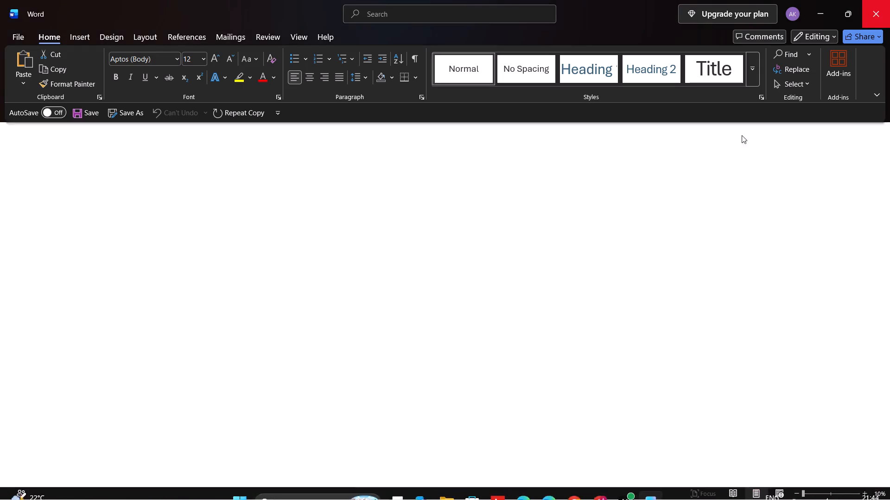
pyautogui.click(457, 499)
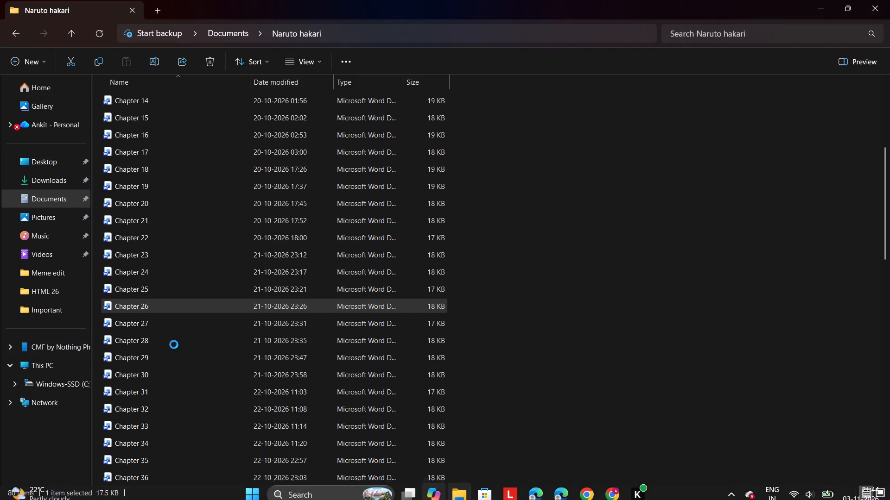
pyautogui.doubleClick(157, 325)
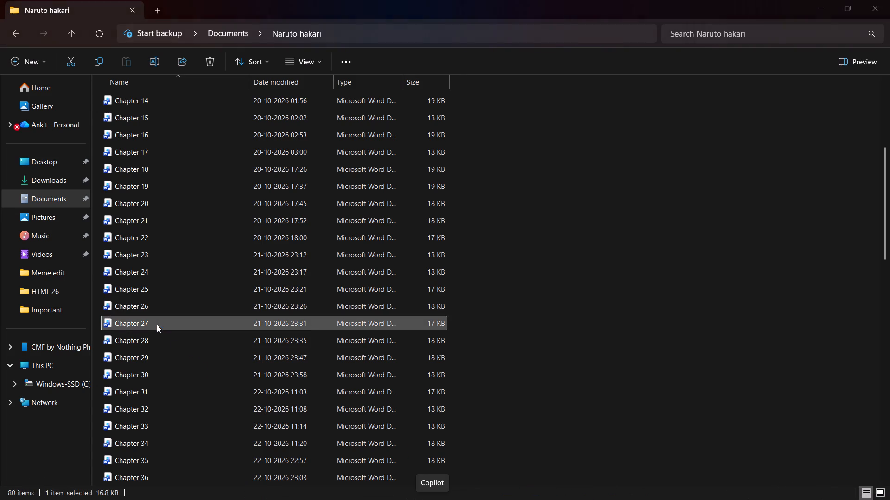
# Copy the full heading line "Chapter 27: How to Cure a Yandere?" from the document.
pyautogui.moveTo(419, 191); pyautogui.dragTo(268, 192)
pyautogui.click(268, 192)
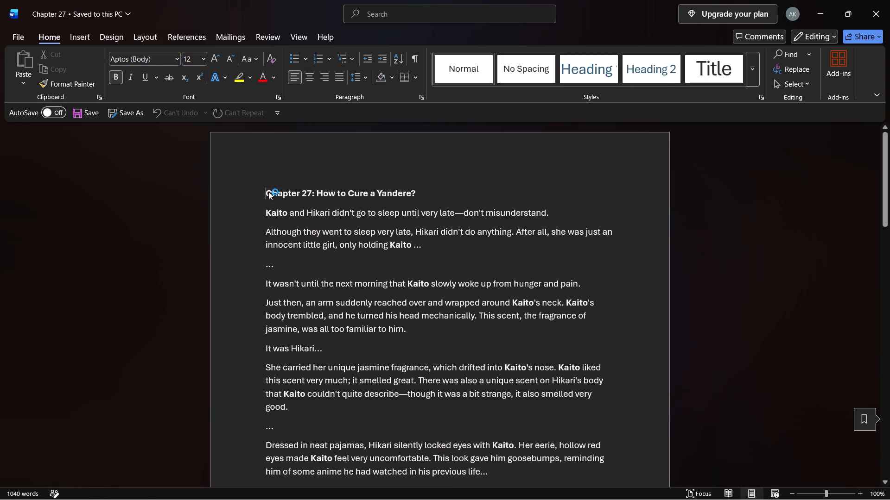
pyautogui.moveTo(441, 192); pyautogui.dragTo(200, 197)
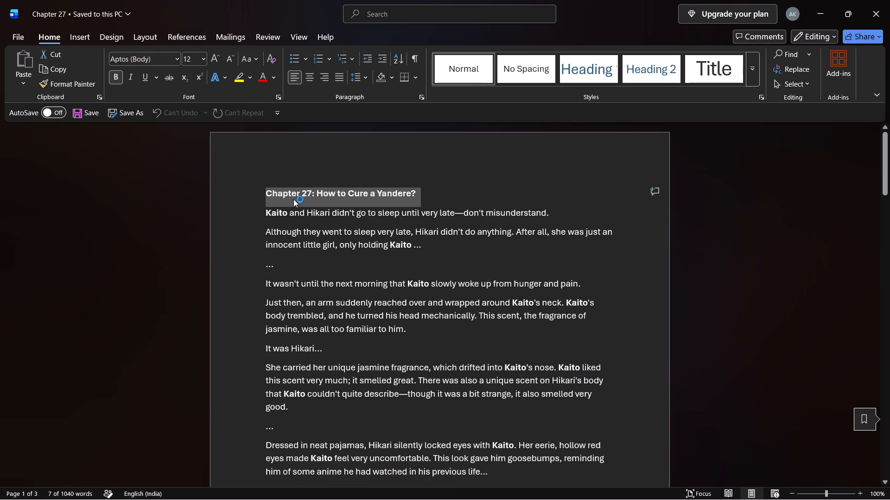
pyautogui.hotkey('ctrl', 'c')
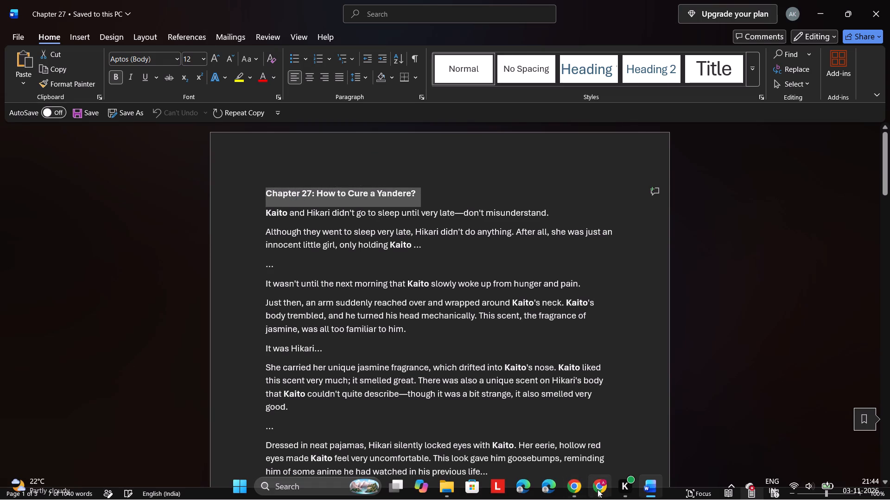
# Create a new Patreon post from the library and paste the copied Chapter 27 heading as its title.
pyautogui.click(598, 489)
pyautogui.click(30, 266)
pyautogui.click(67, 318)
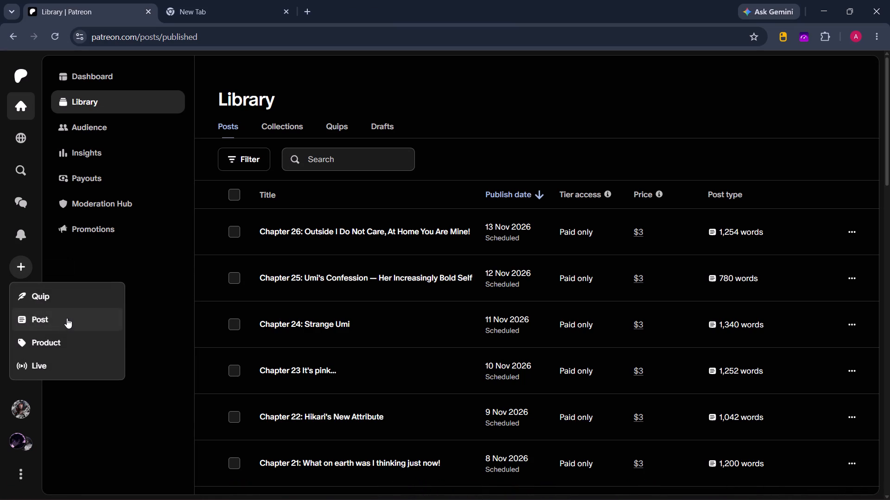
pyautogui.click(165, 175)
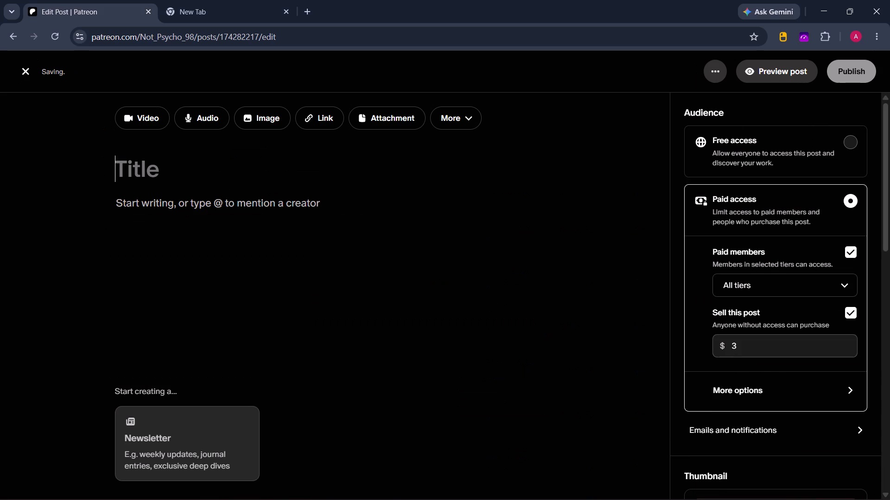
pyautogui.hotkey('ctrl', 'v')
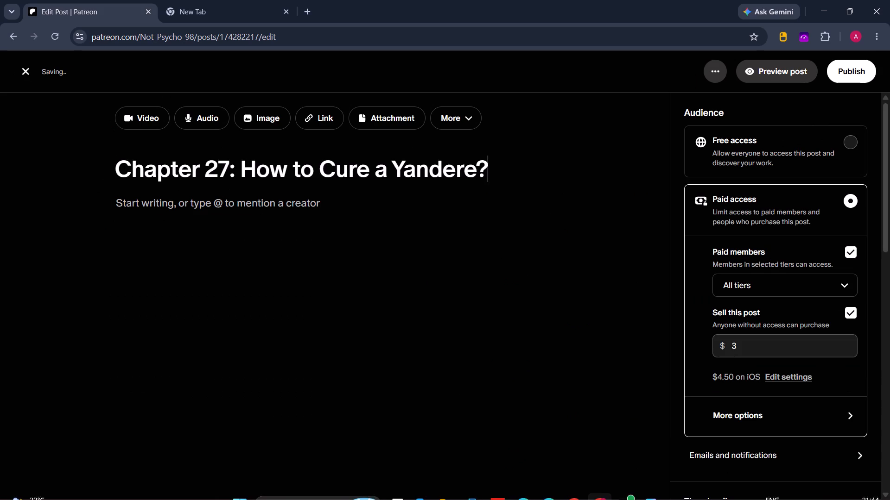
# Copy all of Chapter 27's body text below the heading from the Word document and paste it into the Patreon post body.
pyautogui.click(645, 489)
pyautogui.moveTo(889, 177); pyautogui.dragTo(889, 448)
pyautogui.moveTo(392, 389); pyautogui.dragTo(135, 40)
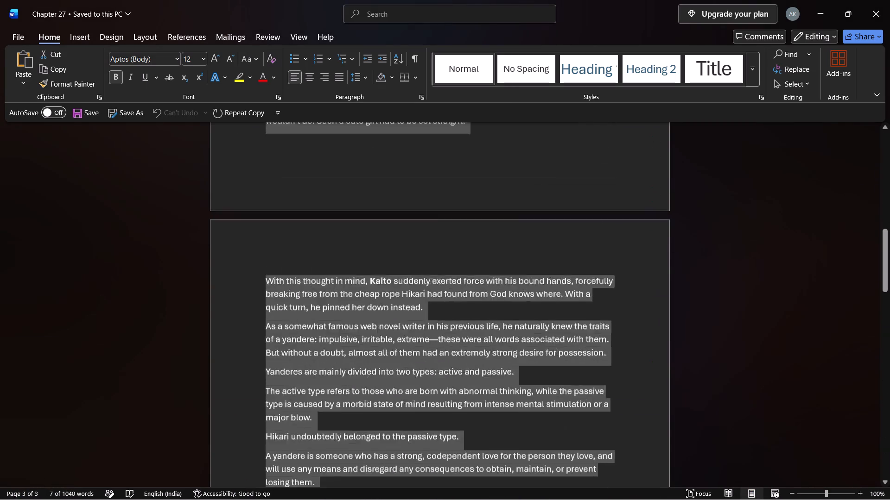
pyautogui.moveTo(135, 40); pyautogui.dragTo(254, 212)
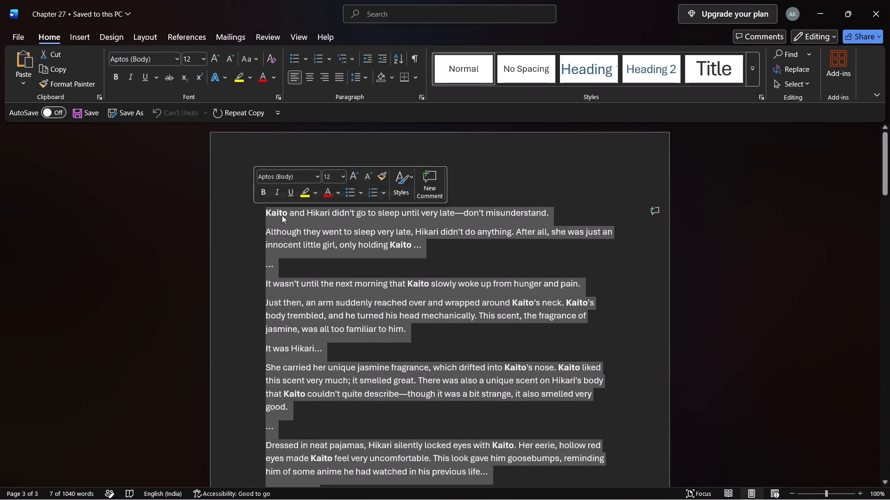
pyautogui.rightClick(282, 215)
pyautogui.click(299, 260)
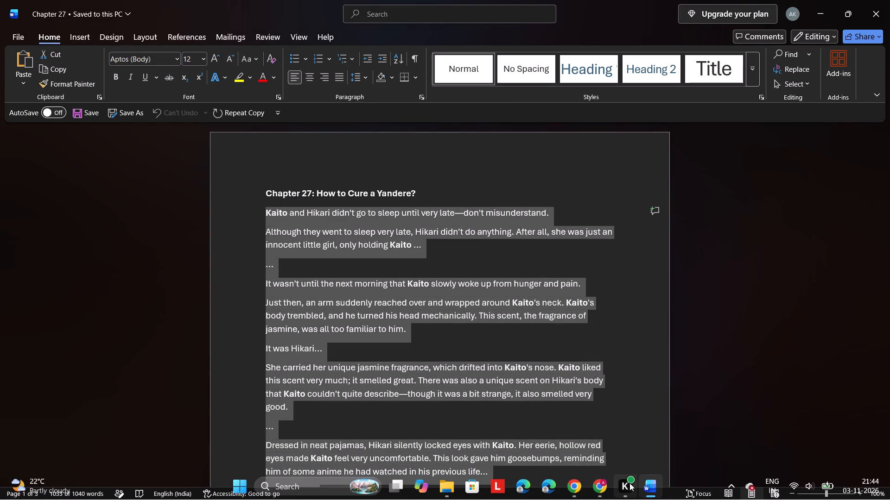
pyautogui.click(606, 488)
pyautogui.rightClick(219, 216)
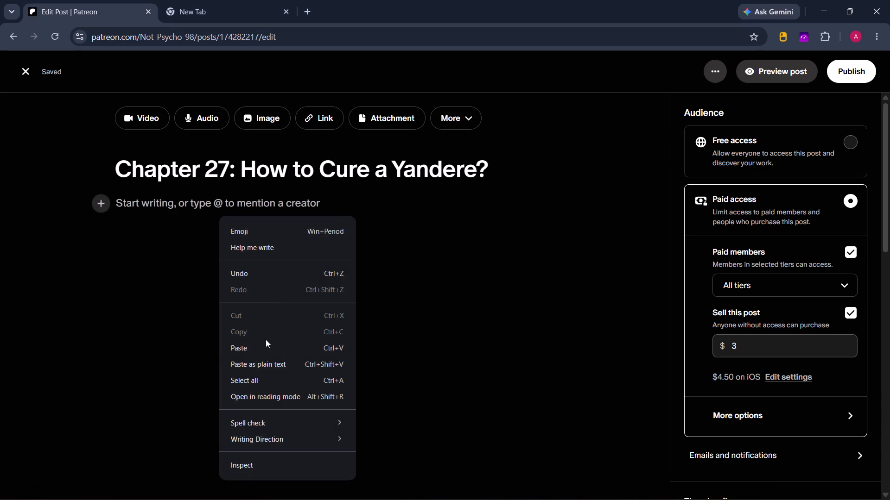
pyautogui.click(266, 339)
pyautogui.click(265, 343)
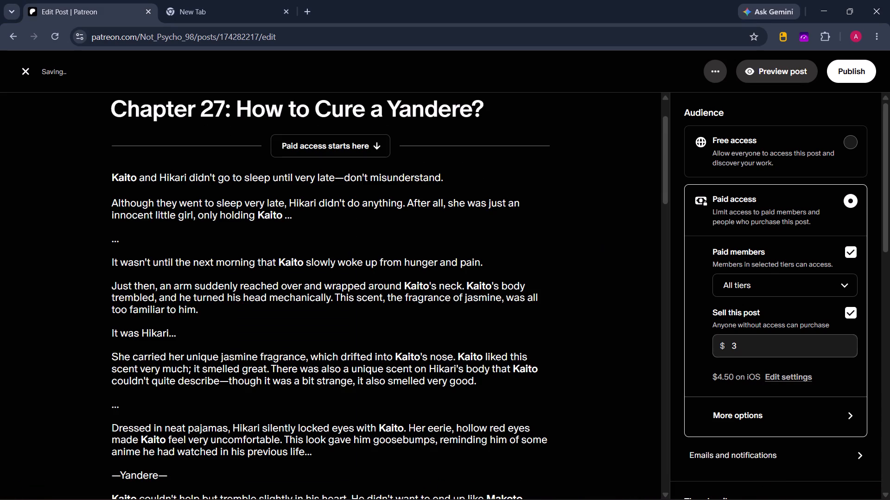
# Add the Chapter 27 post to the NHYWPMATH collection.
pyautogui.scroll(-4, 806, 373)
pyautogui.scroll(3, 776, 350)
pyautogui.scroll(-1, 772, 345)
pyautogui.scroll(1, 771, 344)
pyautogui.scroll(-9, 769, 342)
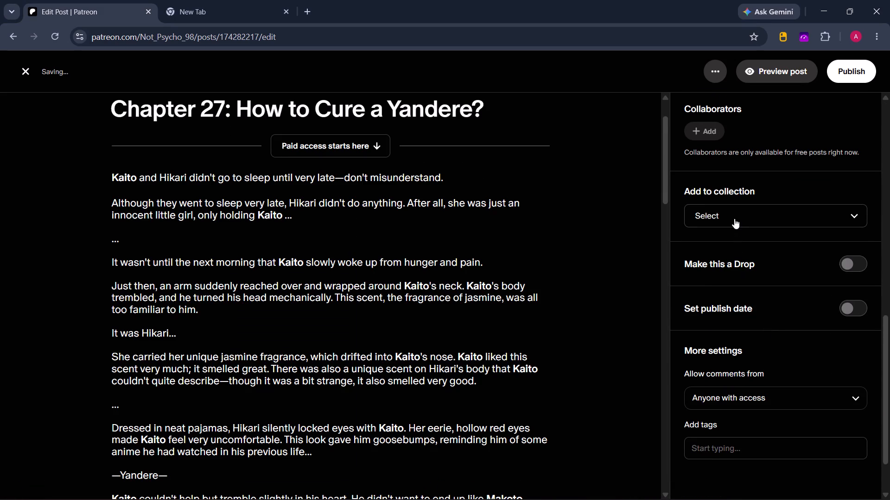
pyautogui.click(734, 219)
pyautogui.click(730, 244)
pyautogui.click(775, 307)
# Schedule the Chapter 27 post for 14-11-2026 at 15:00.
pyautogui.click(845, 312)
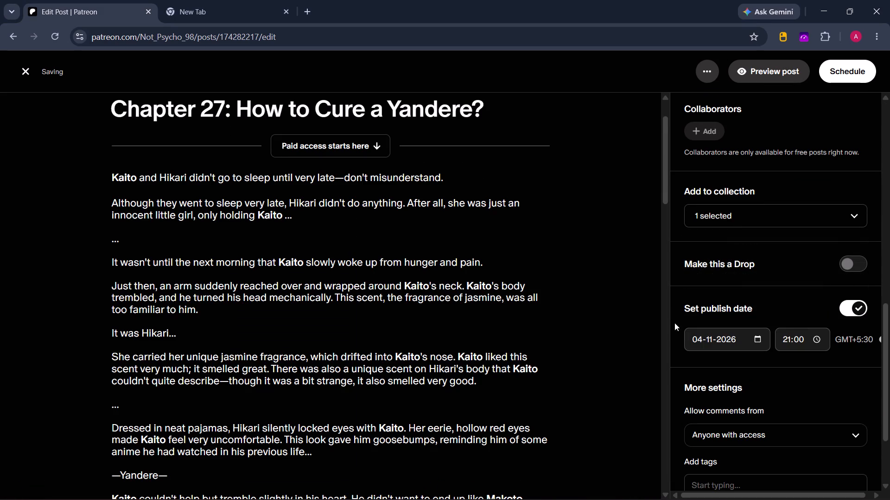
pyautogui.click(697, 340)
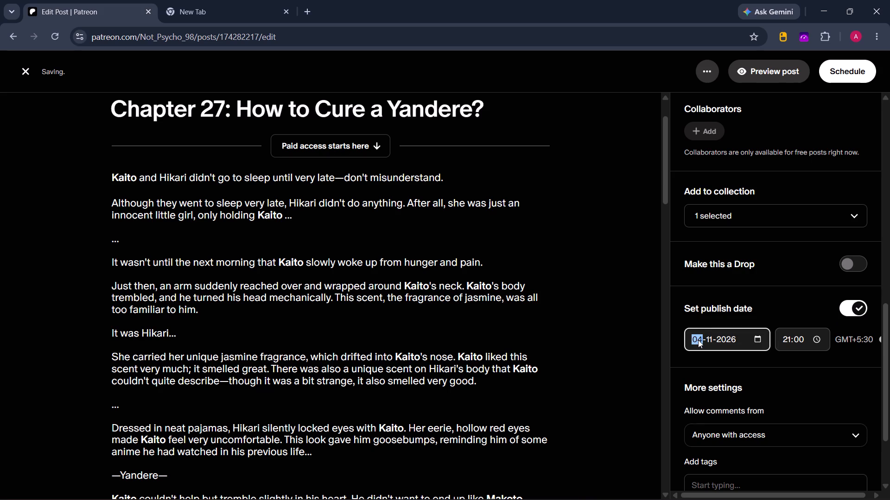
pyautogui.write('14')
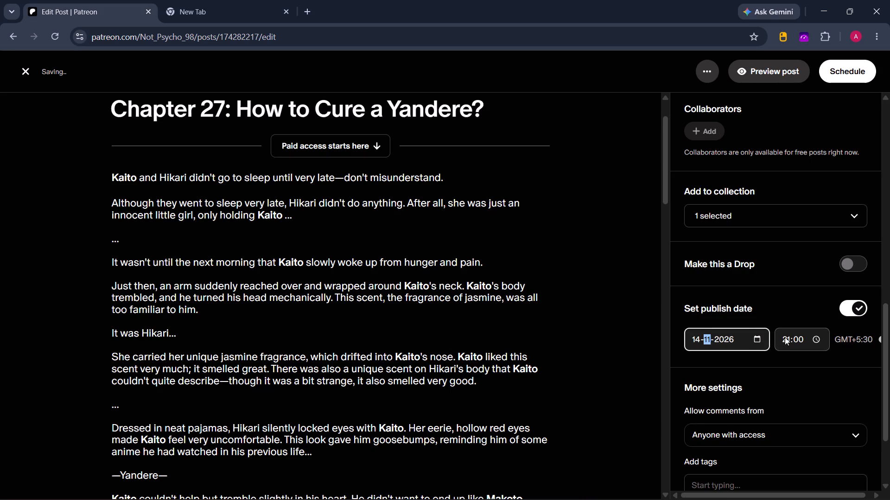
pyautogui.click(785, 337)
pyautogui.write('15')
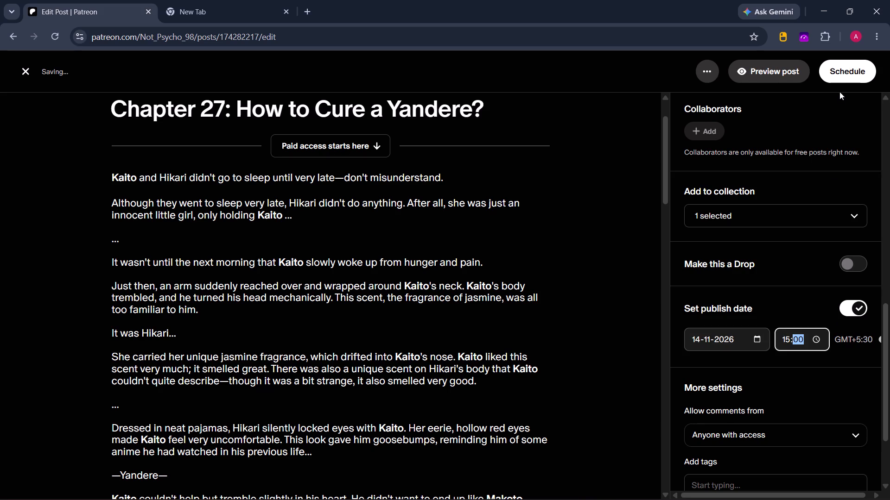
pyautogui.click(839, 80)
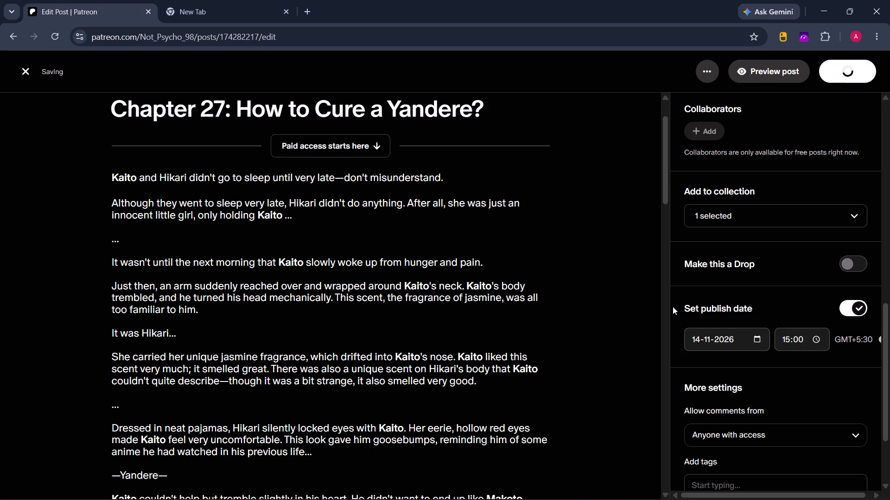
pyautogui.click(545, 314)
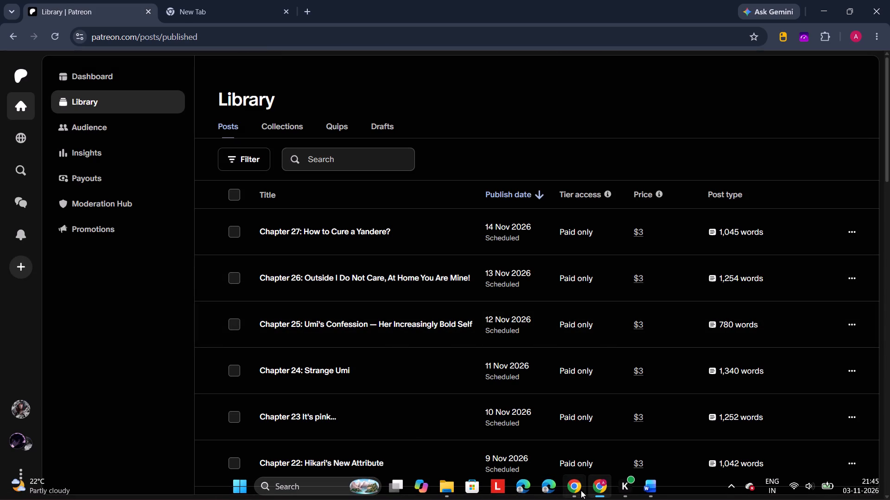
# Close the Chapter 27 document in Word and open the Chapter 28 document from the Naruto hakari folder.
pyautogui.click(659, 486)
pyautogui.click(889, 0)
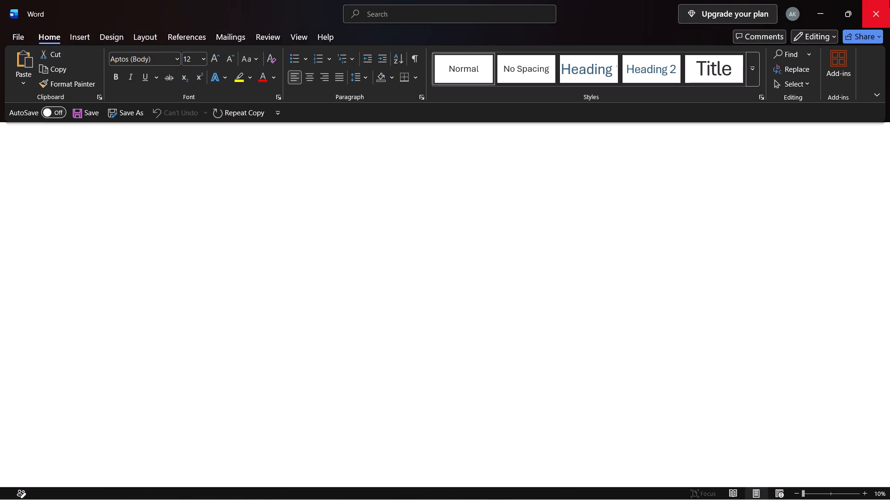
pyautogui.click(457, 486)
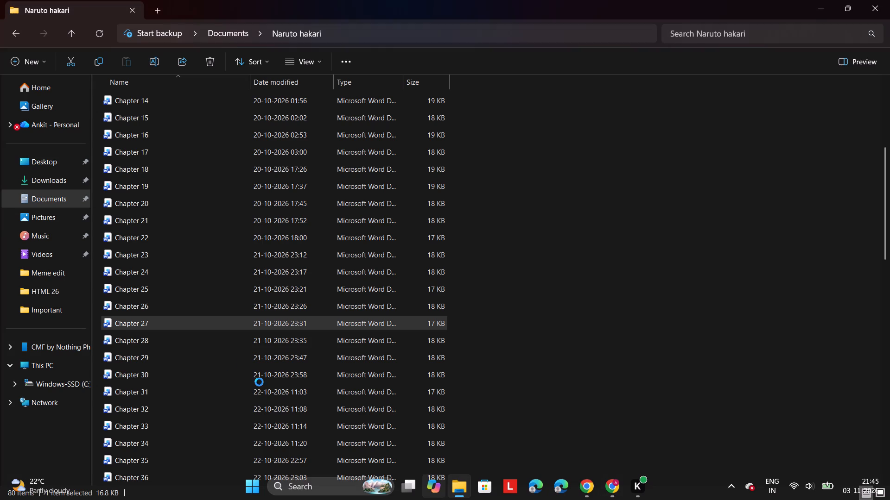
pyautogui.doubleClick(158, 342)
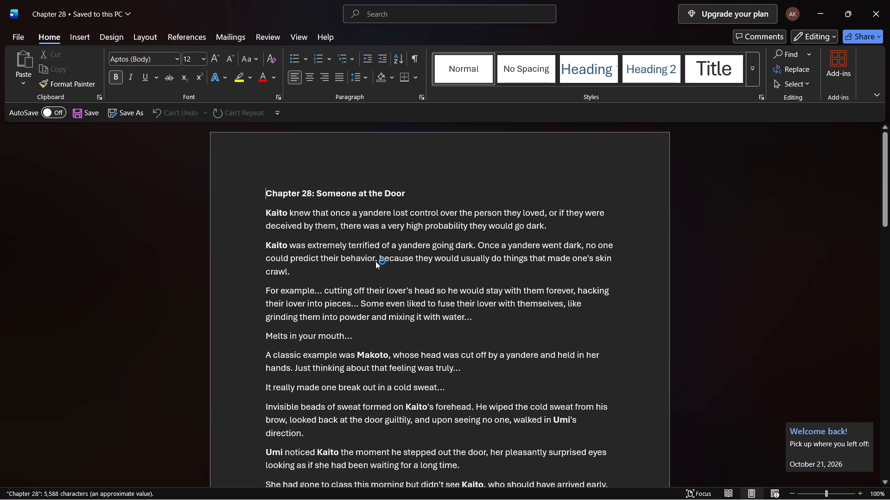
# Copy the heading "Chapter 28: Someone at the Door" from Word and paste it as the title of a new Patreon post.
pyautogui.moveTo(416, 188); pyautogui.dragTo(260, 188)
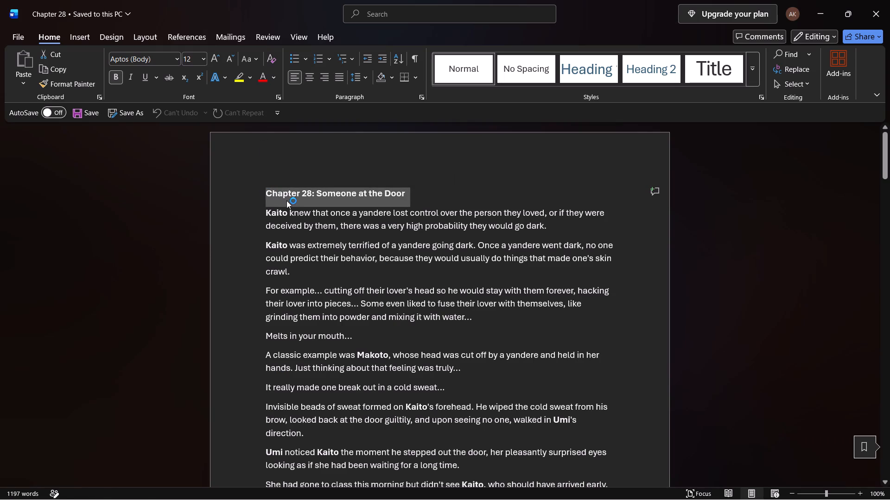
pyautogui.hotkey('ctrl', 'c')
pyautogui.click(597, 487)
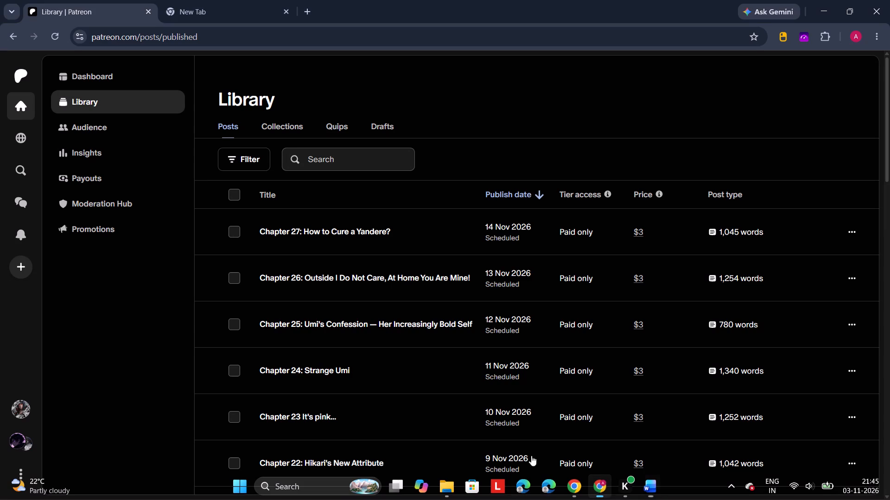
pyautogui.click(14, 269)
pyautogui.click(42, 319)
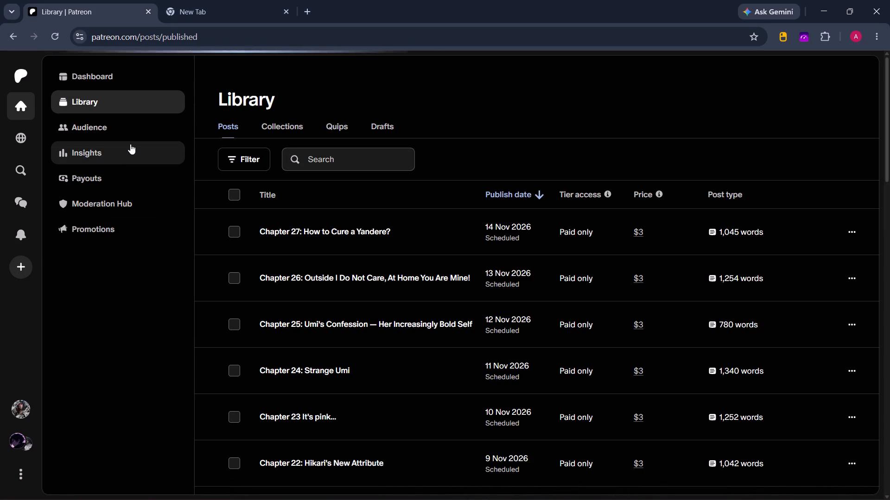
pyautogui.click(145, 170)
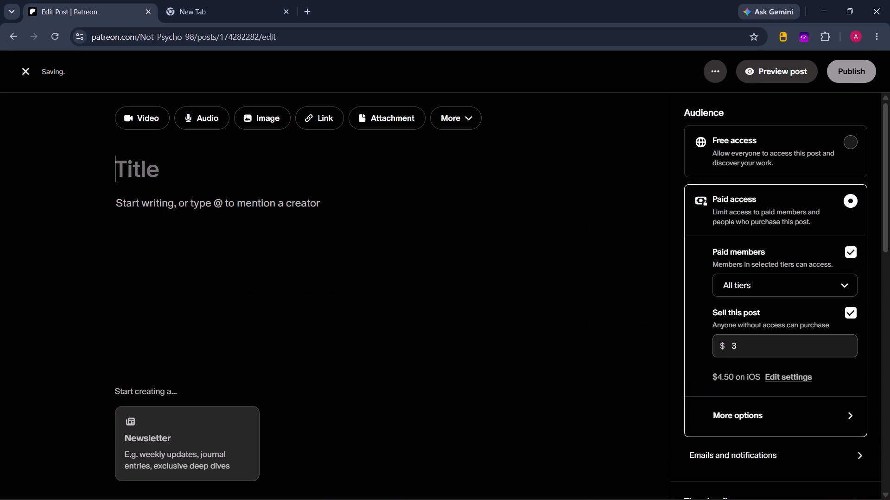
pyautogui.hotkey('ctrl', 'v')
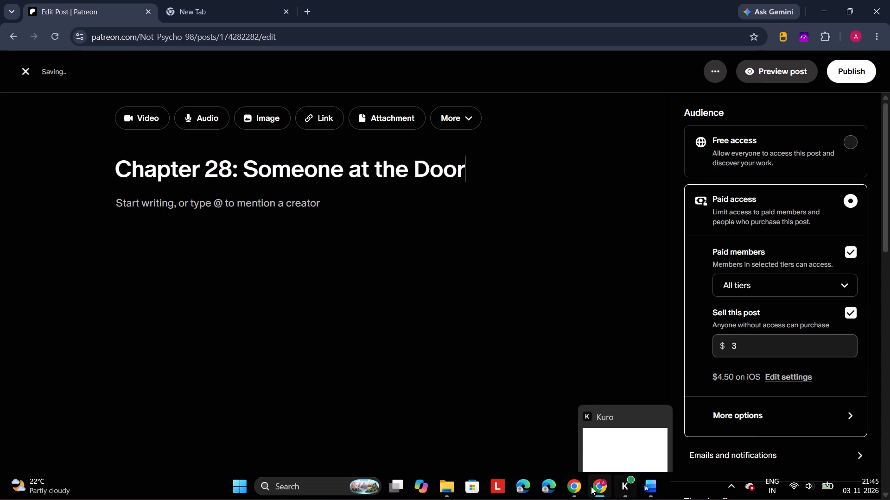
# Copy all of Chapter 28's body text below the heading from the Word document and paste it into the Patreon post body.
pyautogui.click(657, 491)
pyautogui.moveTo(889, 166); pyautogui.dragTo(889, 438)
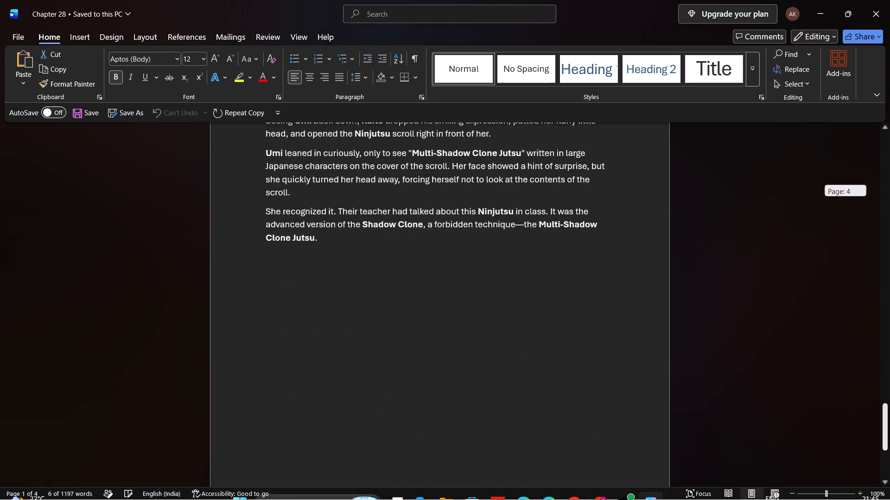
pyautogui.moveTo(889, 438); pyautogui.dragTo(886, 425)
pyautogui.click(886, 425)
pyautogui.moveTo(332, 327); pyautogui.dragTo(214, 75)
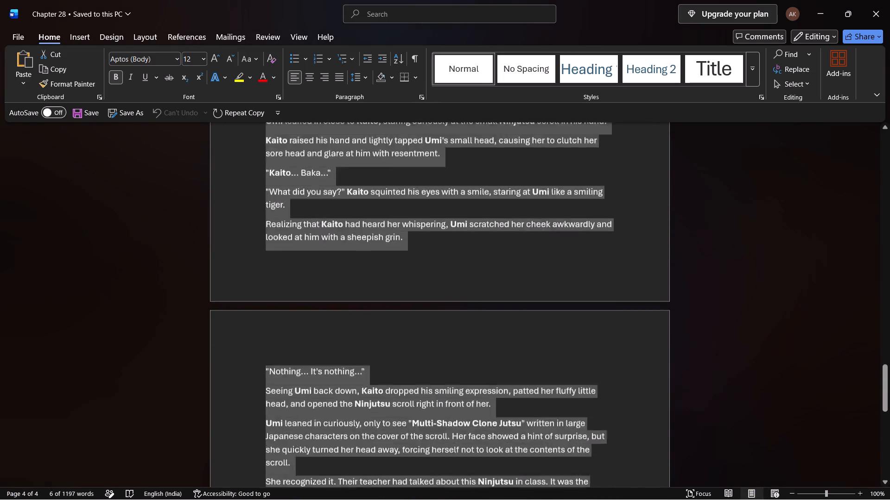
pyautogui.moveTo(214, 75); pyautogui.dragTo(242, 218)
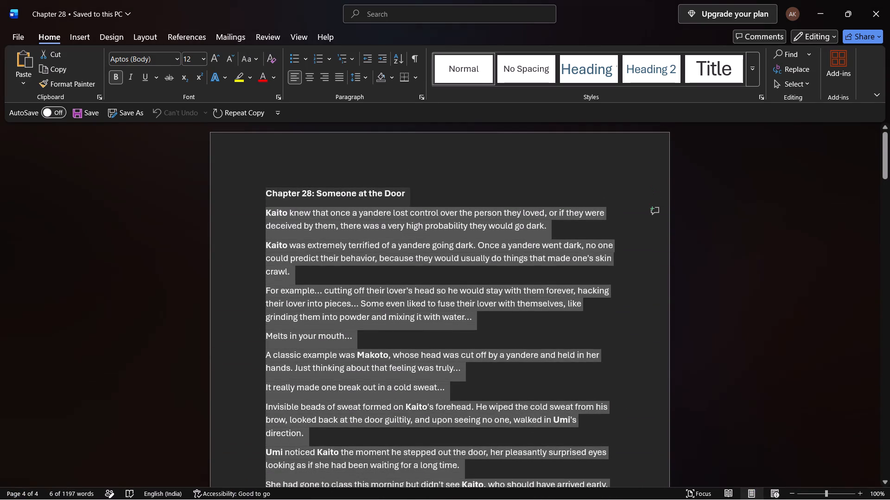
pyautogui.moveTo(242, 218); pyautogui.dragTo(247, 214)
pyautogui.hotkey('ctrl', 'c')
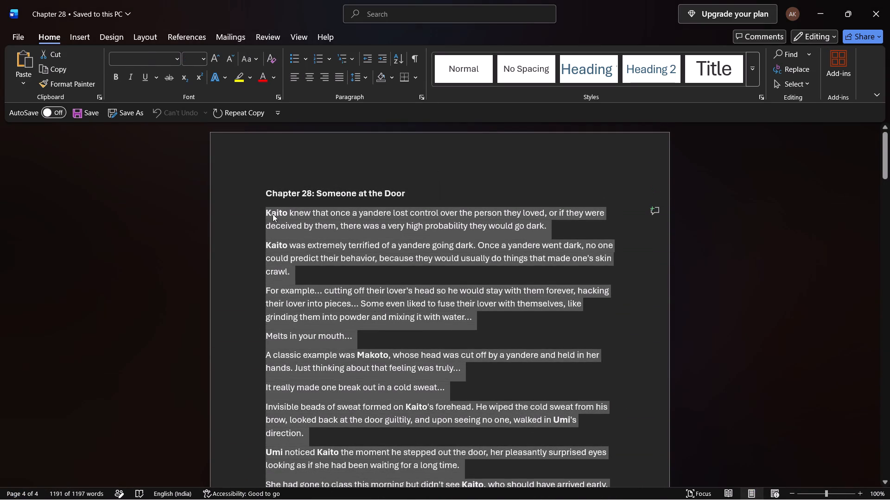
pyautogui.click(595, 488)
pyautogui.click(319, 233)
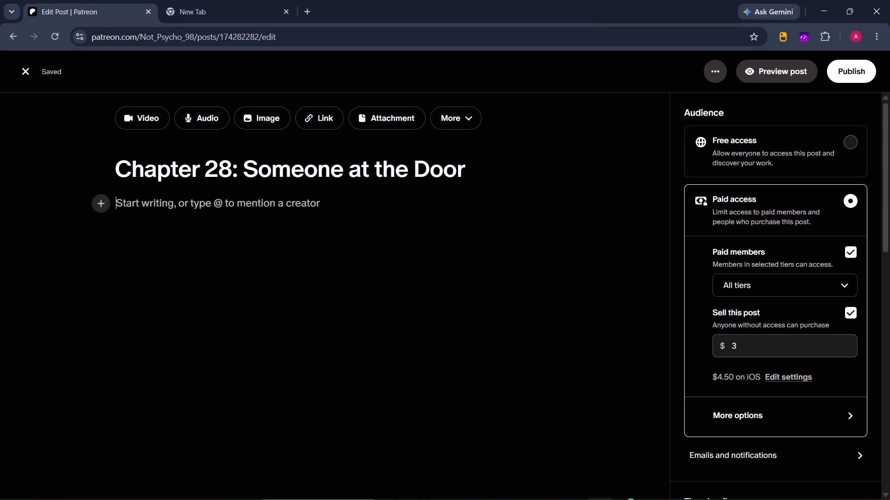
pyautogui.hotkey('ctrl', 'v')
# Add the Chapter 28 post to the NHYWPMATH collection.
pyautogui.scroll(-12, 786, 273)
pyautogui.click(718, 146)
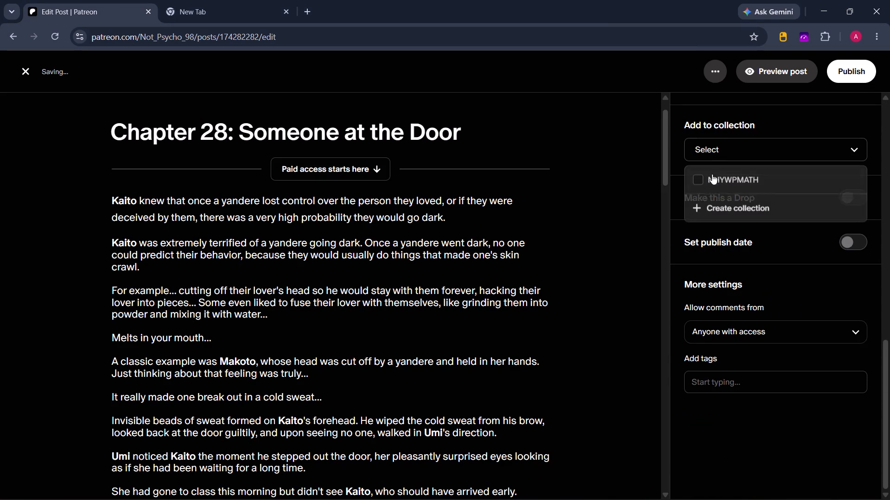
pyautogui.click(710, 177)
pyautogui.click(786, 251)
# Schedule the Chapter 28 post for 15-11-2026 at 15:00.
pyautogui.click(867, 247)
pyautogui.click(859, 250)
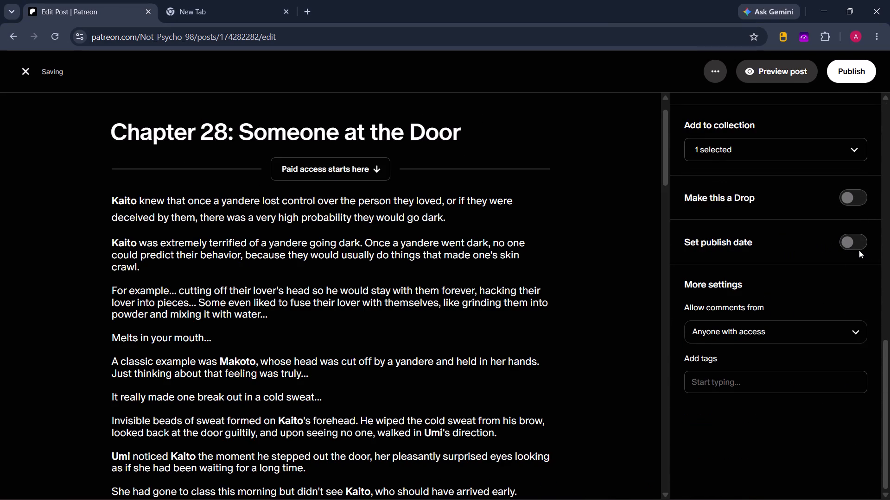
pyautogui.click(843, 245)
pyautogui.click(697, 277)
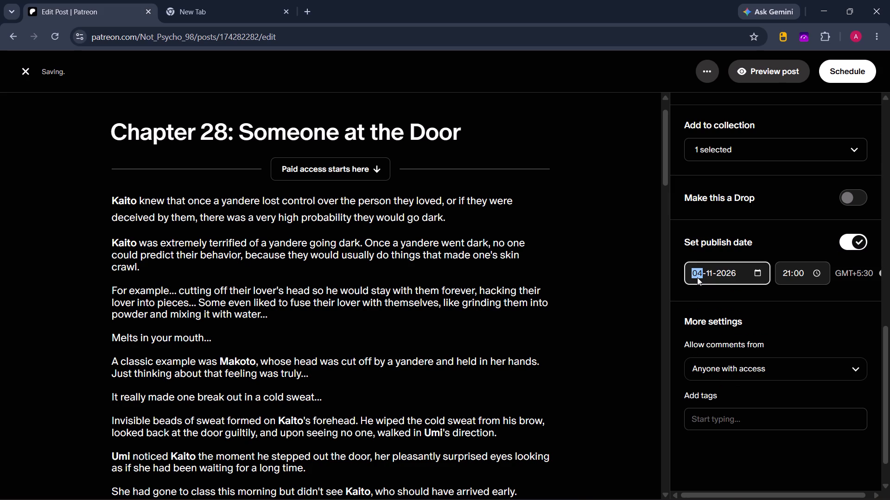
pyautogui.write('15')
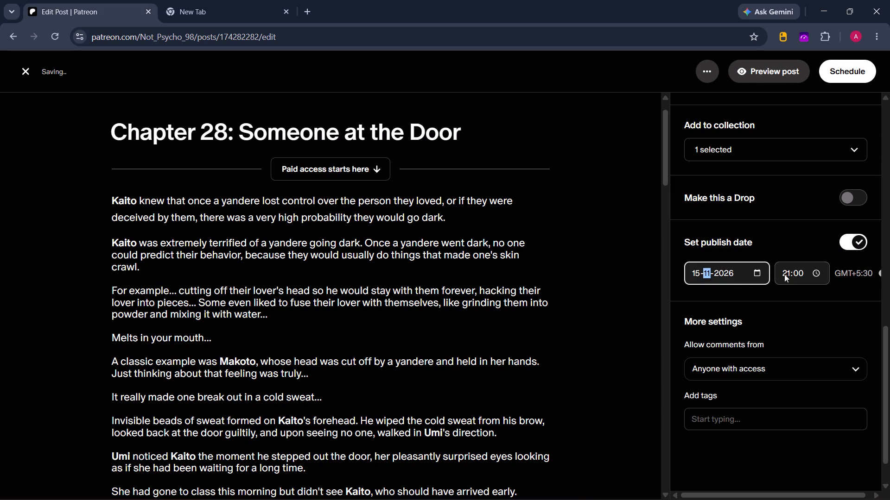
pyautogui.click(784, 273)
pyautogui.write('15')
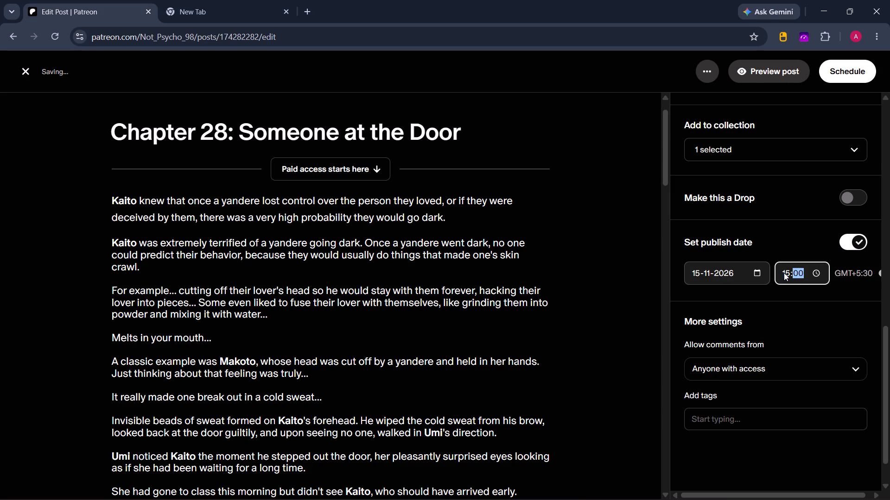
pyautogui.click(846, 74)
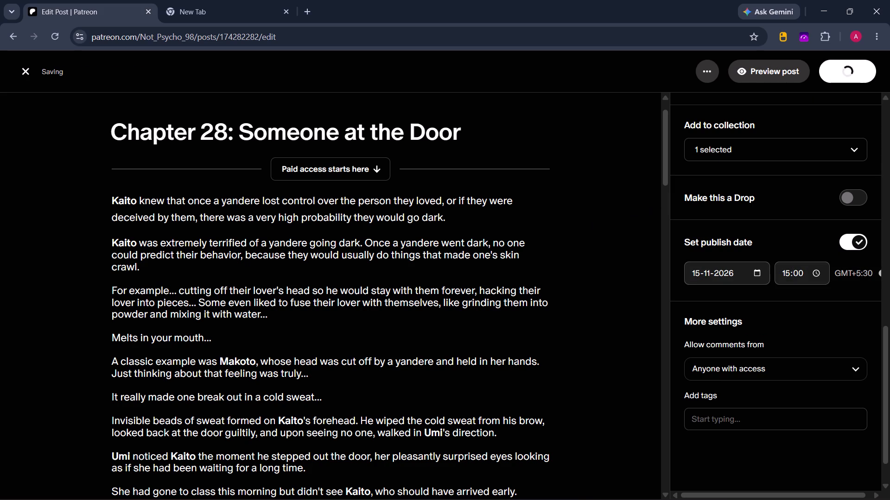
pyautogui.click(532, 315)
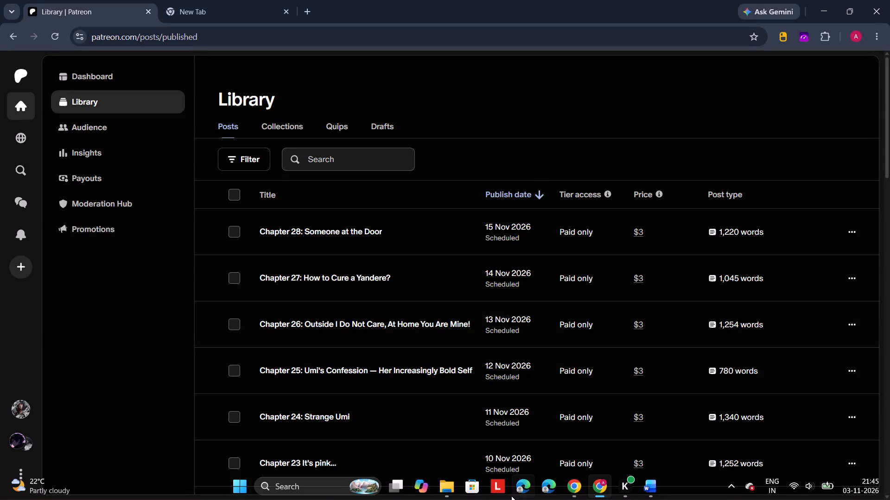
# Close the Chapter 28 document in Word and open the Chapter 29 document from the Naruto hakari folder.
pyautogui.click(661, 489)
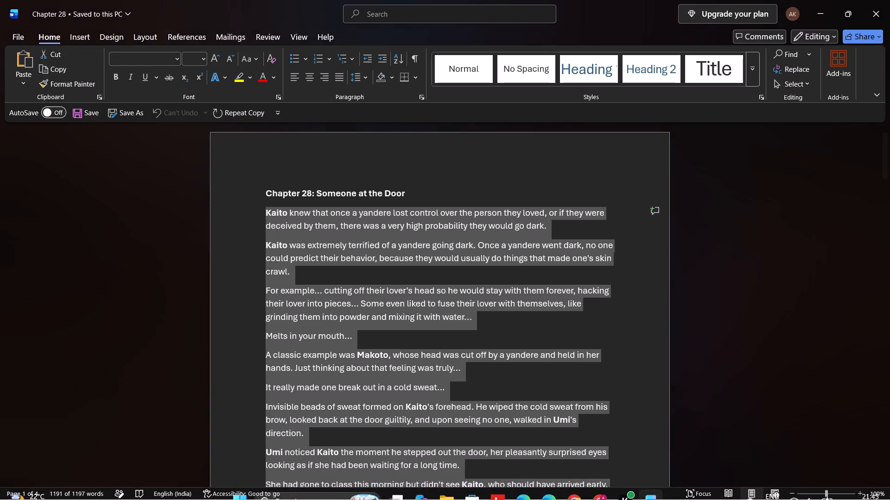
pyautogui.click(889, 7)
pyautogui.click(456, 495)
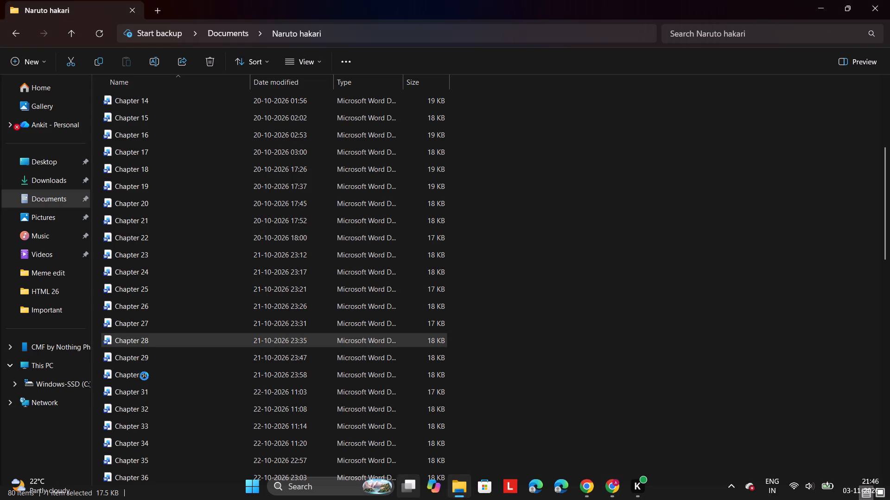
pyautogui.doubleClick(147, 359)
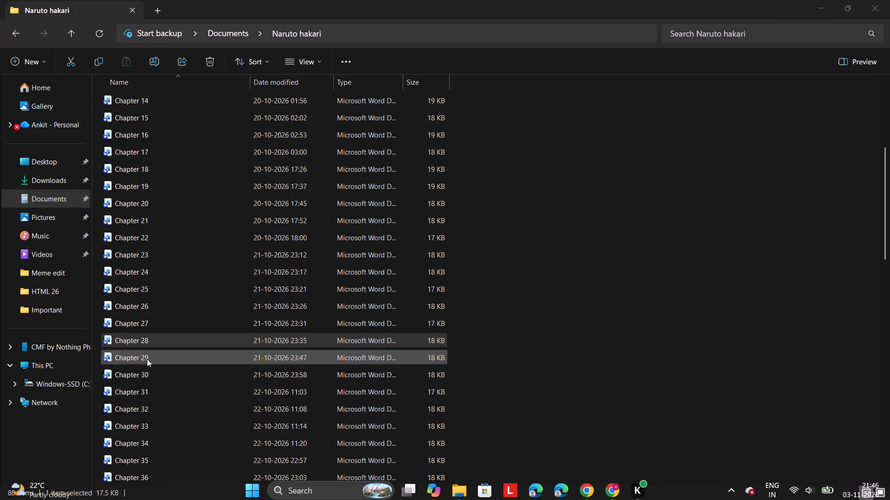
pyautogui.doubleClick(147, 359)
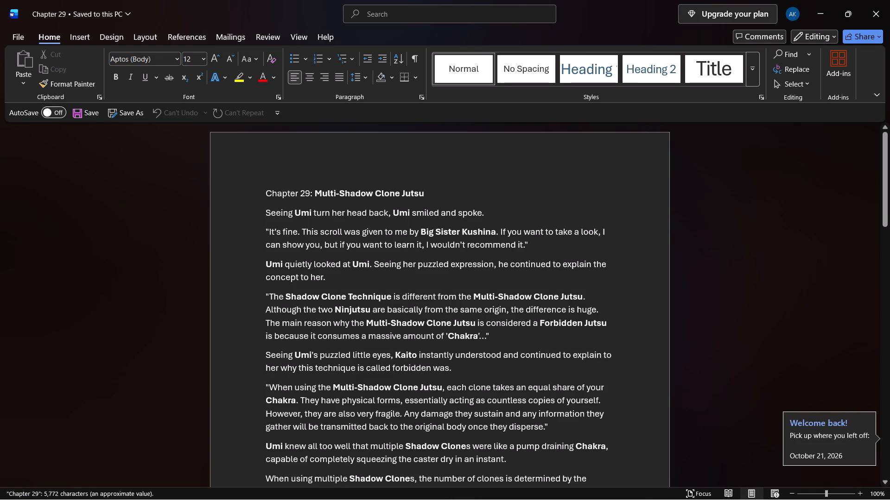
# Copy the heading "Chapter 29: Multi-Shadow Clone Jutsu" from Word and paste it as the title of a new Patreon post.
pyautogui.moveTo(437, 191); pyautogui.dragTo(253, 194)
pyautogui.rightClick(295, 194)
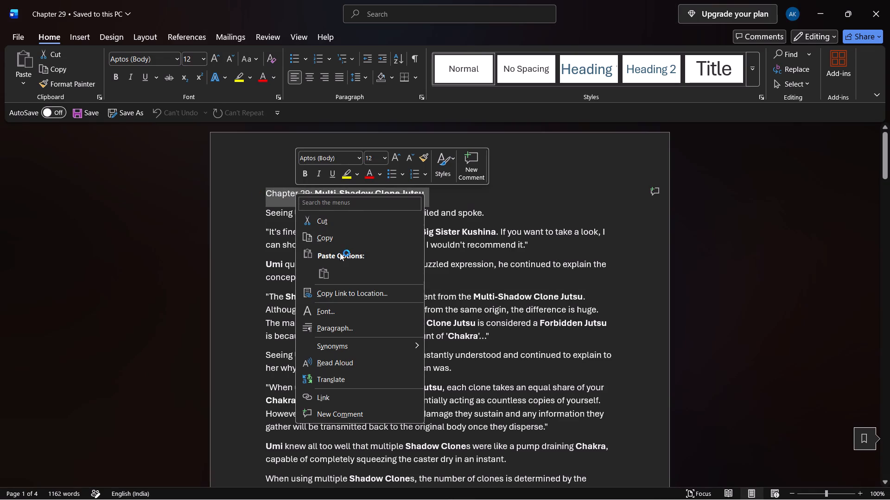
pyautogui.click(337, 238)
pyautogui.click(652, 493)
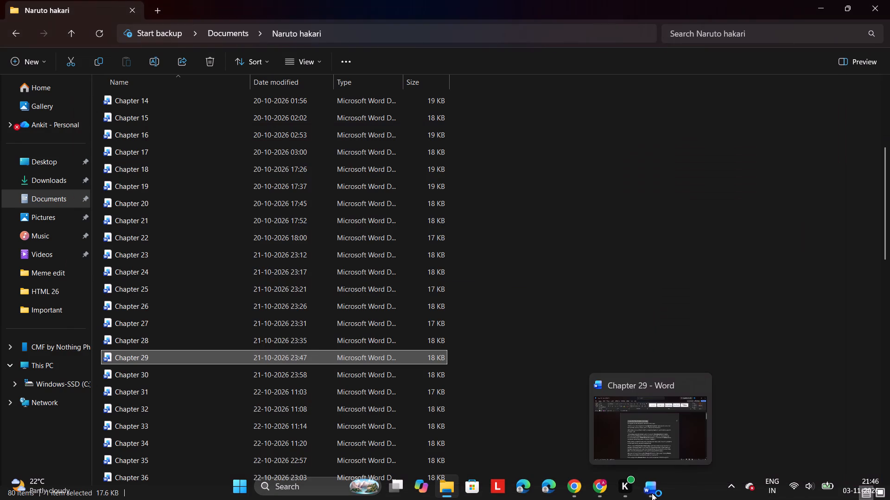
pyautogui.click(600, 486)
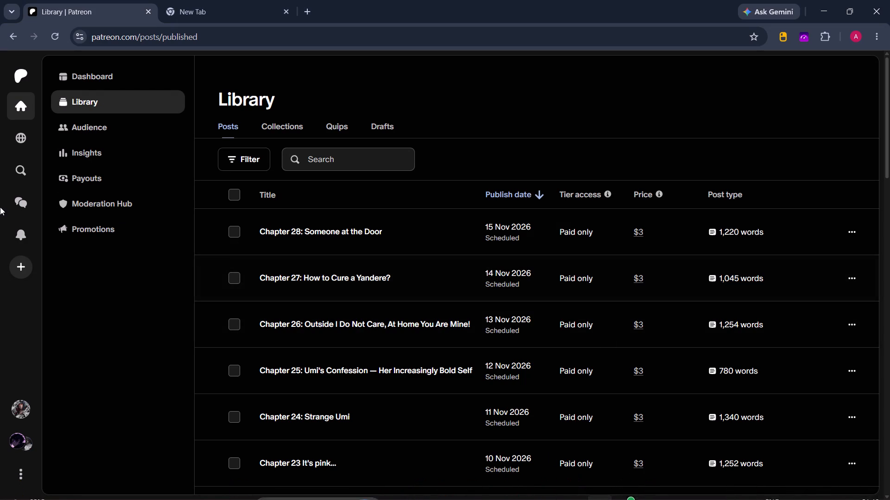
pyautogui.click(19, 268)
pyautogui.click(49, 320)
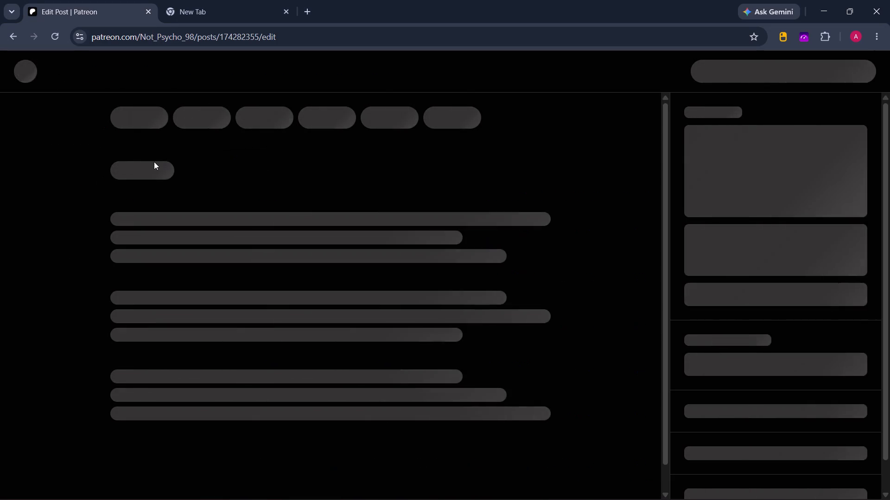
pyautogui.click(151, 172)
pyautogui.hotkey('ctrl', 'v')
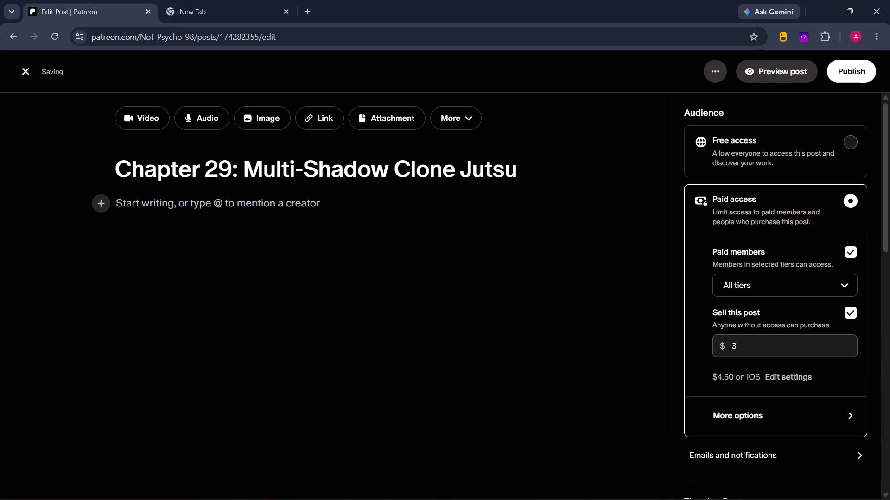
# Copy the Chapter 29 text below the heading from Word and paste it into the body of the Chapter 29 Patreon post.
pyautogui.click(169, 204)
pyautogui.click(652, 493)
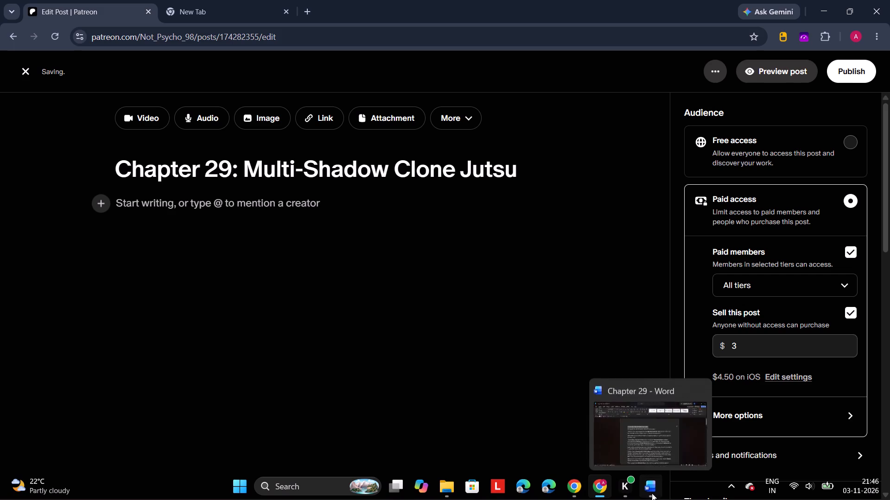
pyautogui.moveTo(889, 168); pyautogui.dragTo(889, 412)
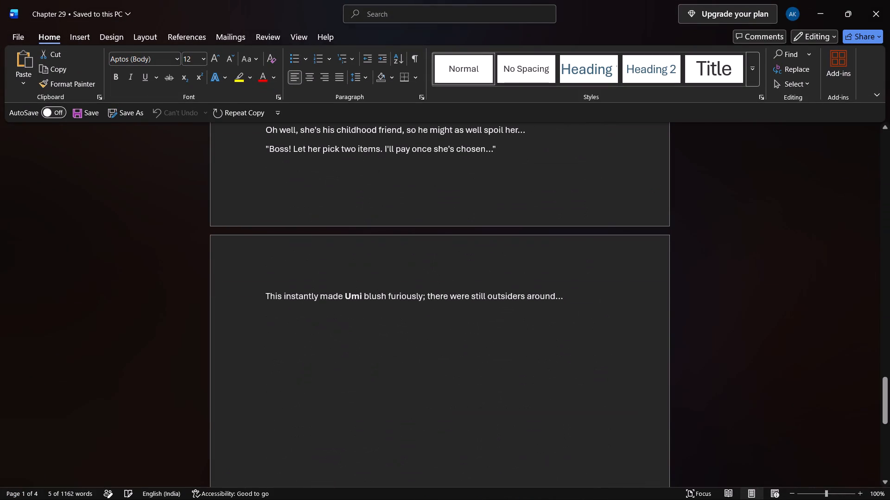
pyautogui.moveTo(597, 304); pyautogui.dragTo(209, 115)
pyautogui.click(210, 112)
pyautogui.moveTo(210, 111); pyautogui.dragTo(254, 40)
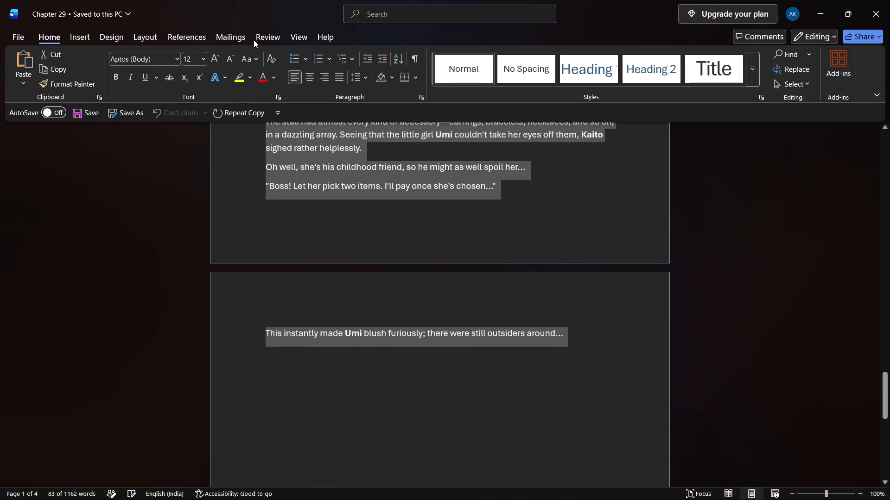
pyautogui.moveTo(254, 40); pyautogui.dragTo(288, 217)
pyautogui.click(279, 225)
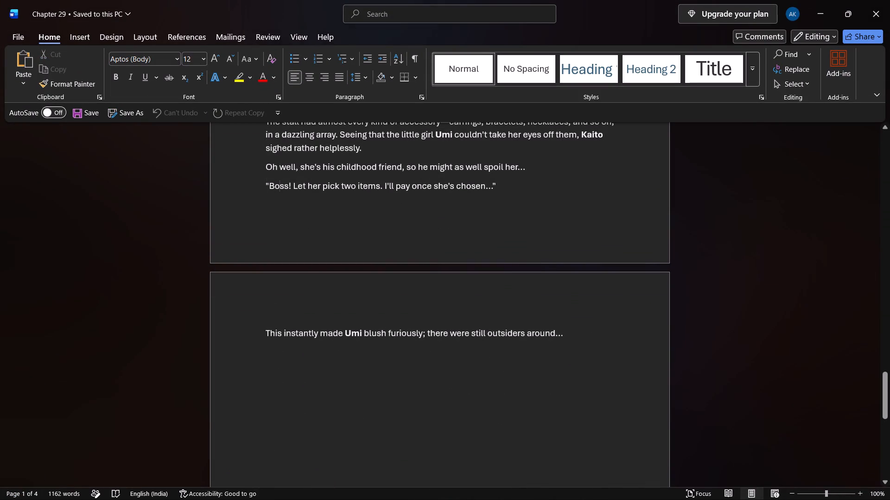
pyautogui.click(584, 337)
pyautogui.moveTo(583, 337); pyautogui.dragTo(100, 0)
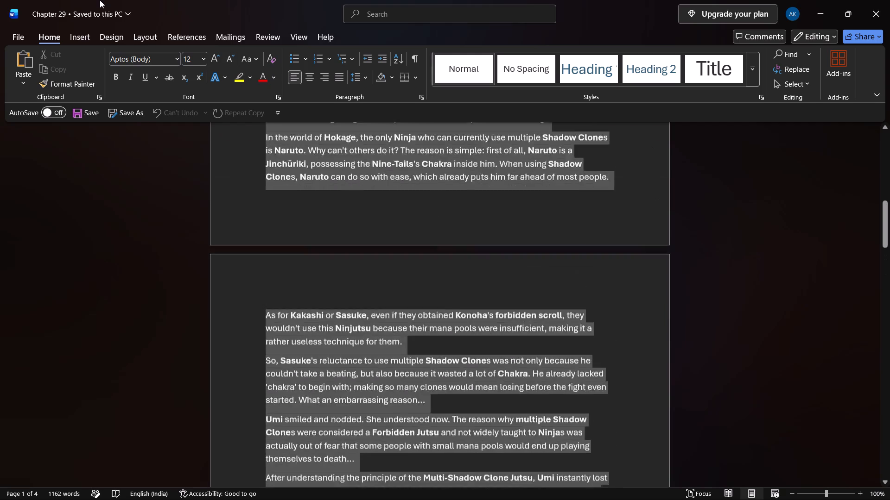
pyautogui.moveTo(100, 0); pyautogui.dragTo(265, 207)
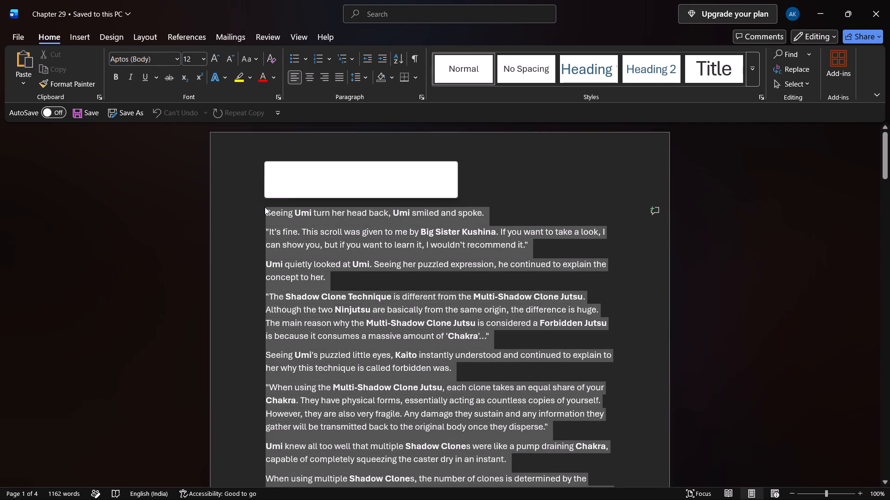
pyautogui.rightClick(276, 216)
pyautogui.click(315, 260)
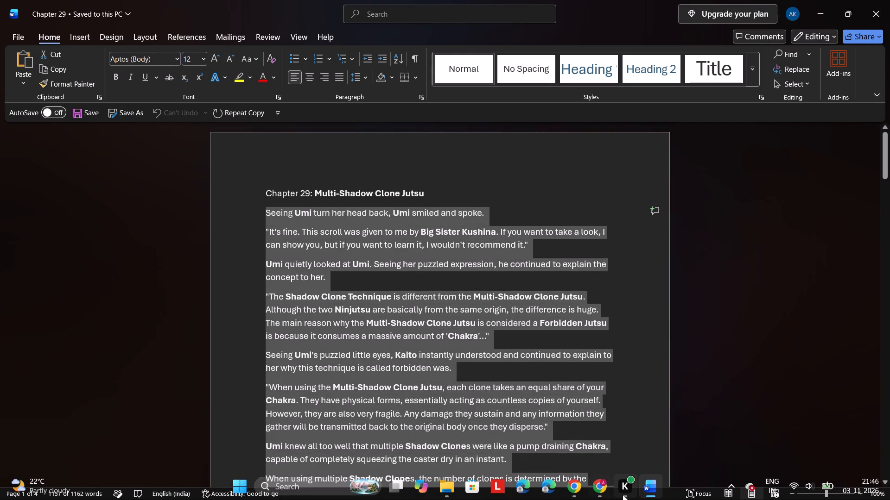
pyautogui.click(608, 493)
pyautogui.rightClick(184, 203)
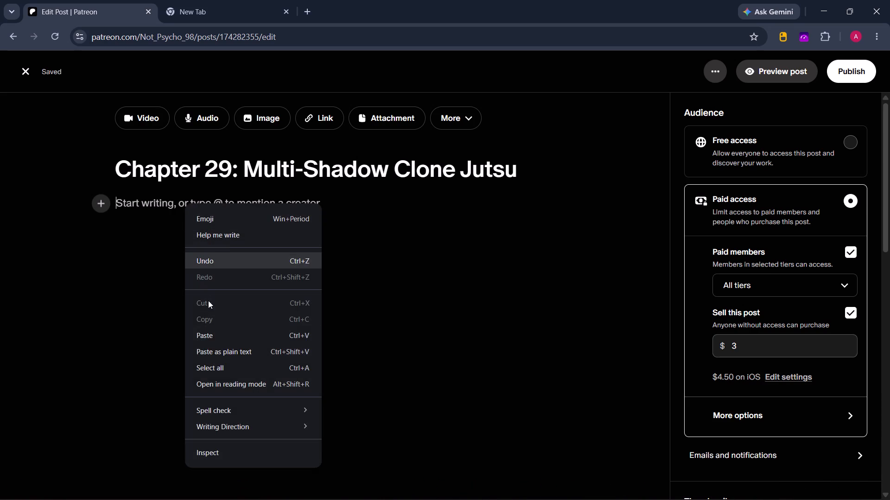
pyautogui.click(211, 332)
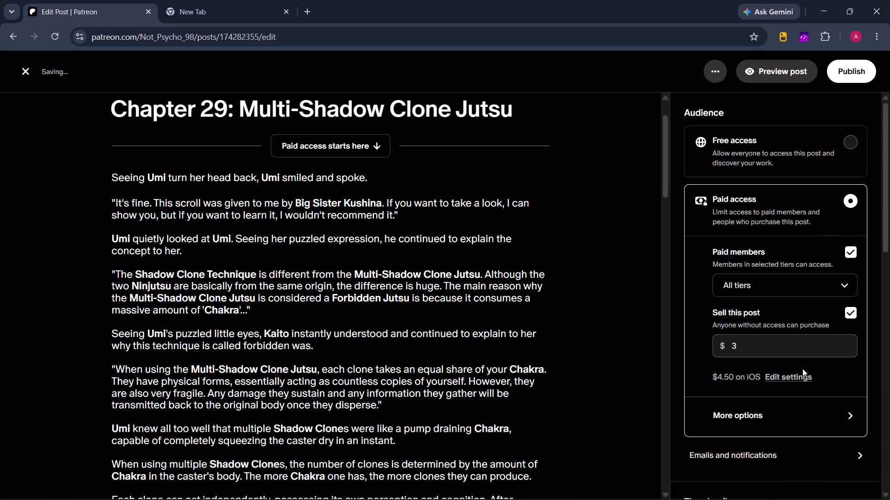
# Add the Chapter 29 post to the NHYWPMATH collection.
pyautogui.scroll(-4, 796, 355)
pyautogui.scroll(2, 791, 346)
pyautogui.scroll(-6, 788, 337)
pyautogui.click(744, 336)
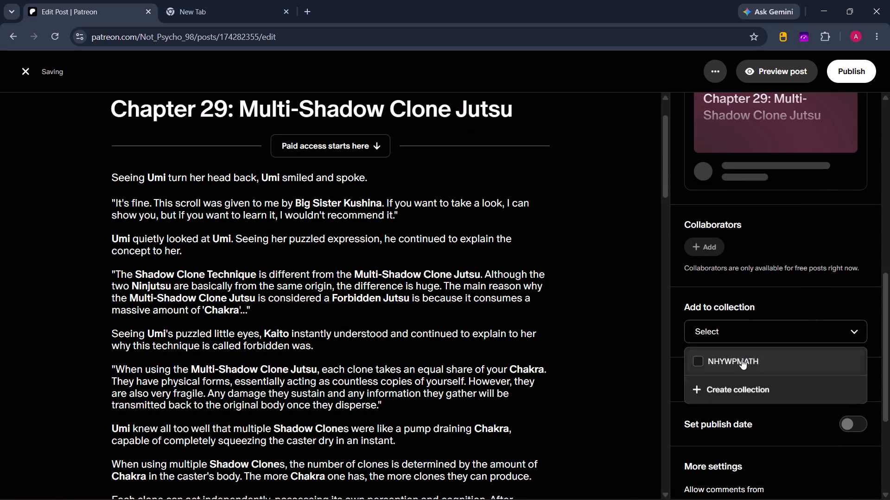
pyautogui.click(742, 359)
pyautogui.click(678, 318)
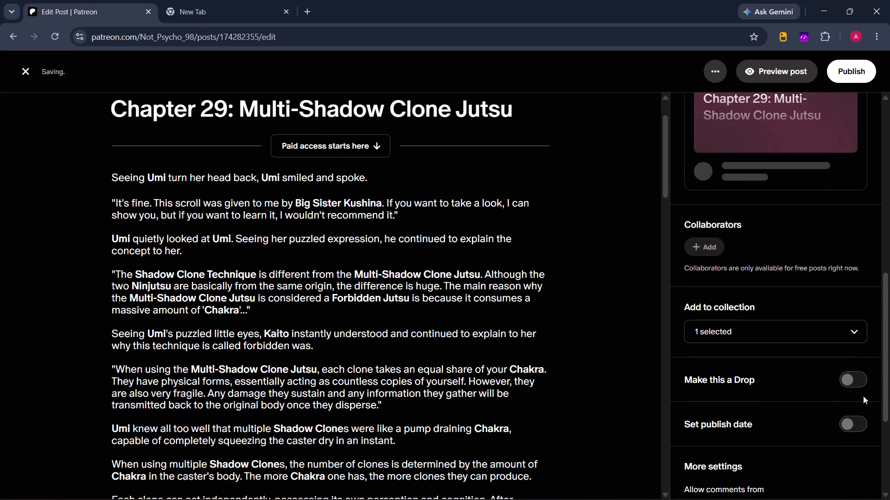
# Schedule the Chapter 29 post for 16-11-2026 at 15:00 and leave the post editor.
pyautogui.click(852, 426)
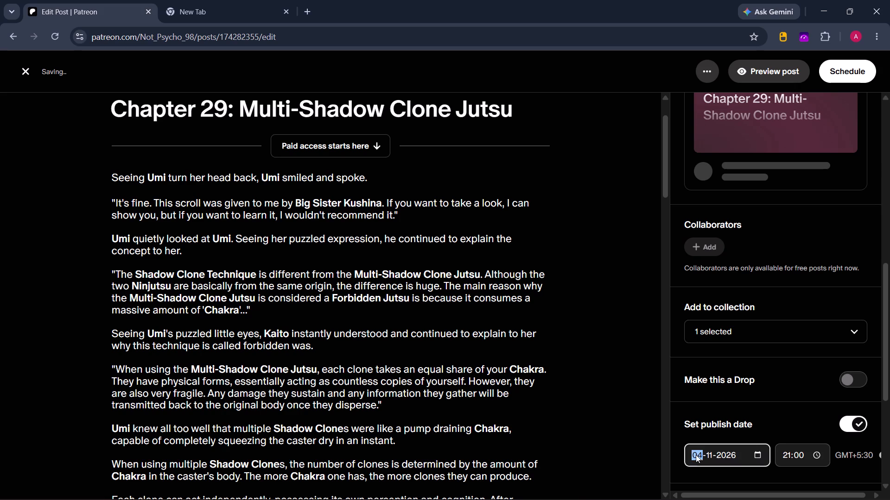
pyautogui.click(696, 455)
pyautogui.write('16')
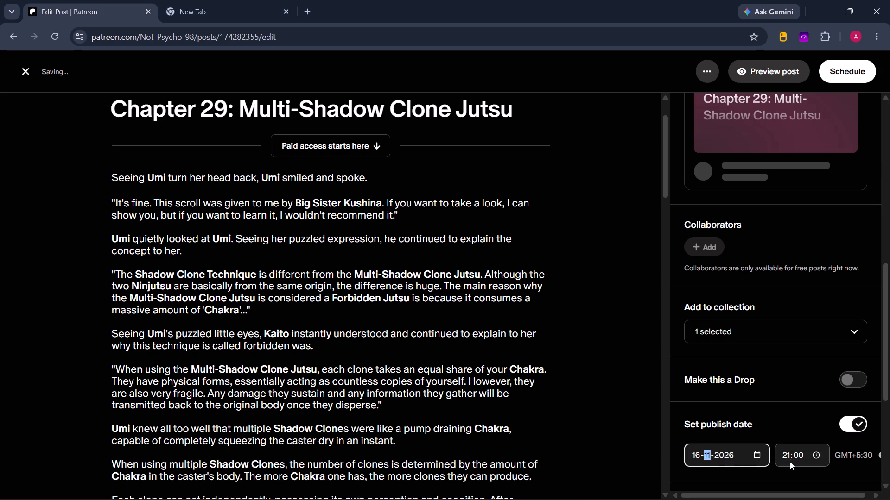
pyautogui.click(785, 455)
pyautogui.write('15')
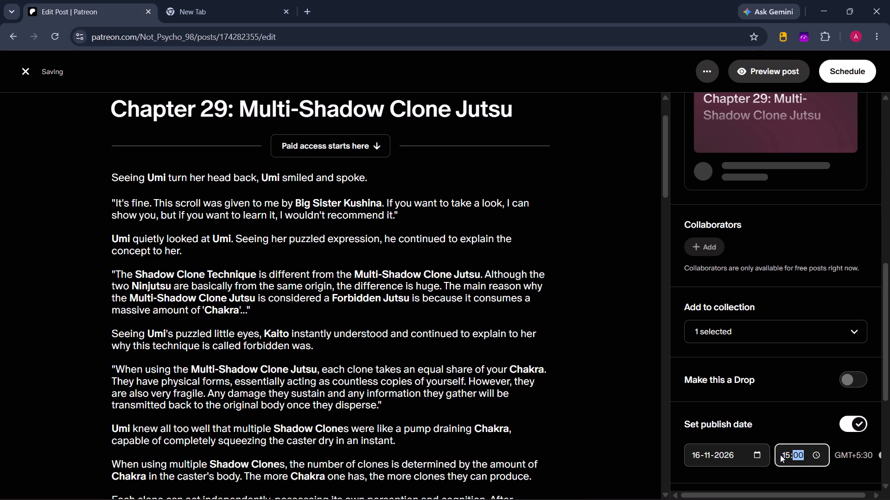
pyautogui.click(844, 72)
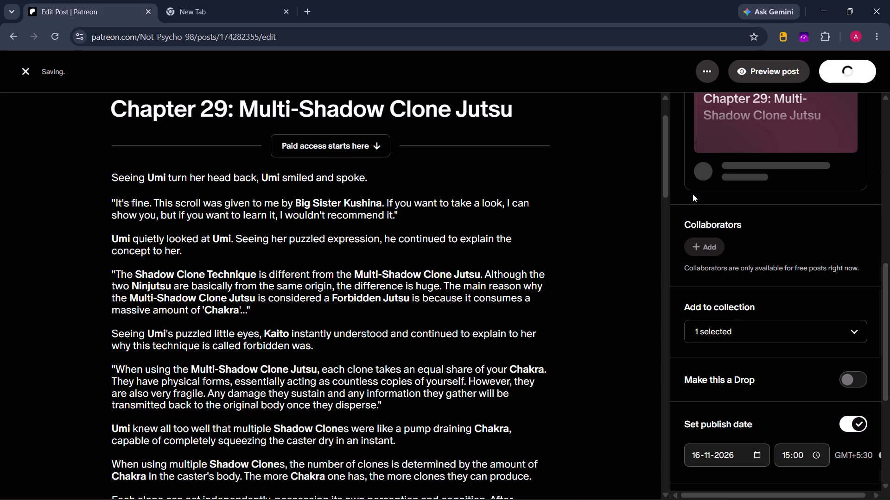
pyautogui.click(557, 304)
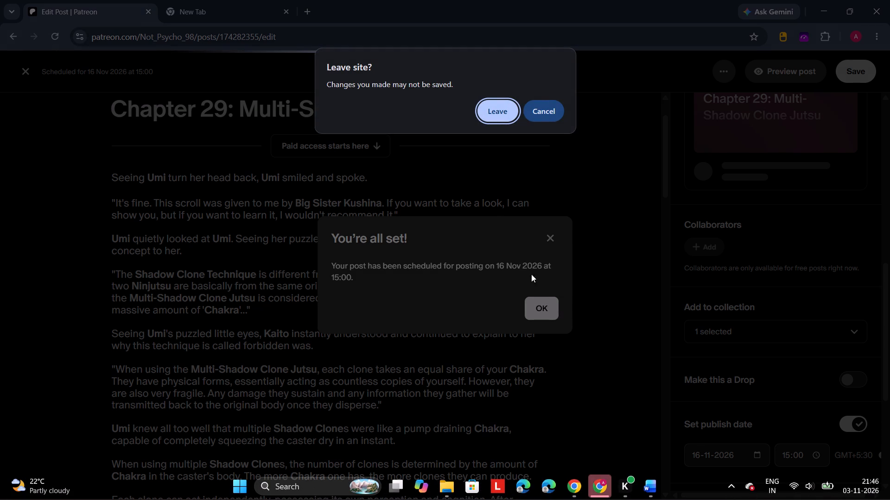
pyautogui.click(602, 490)
pyautogui.click(483, 117)
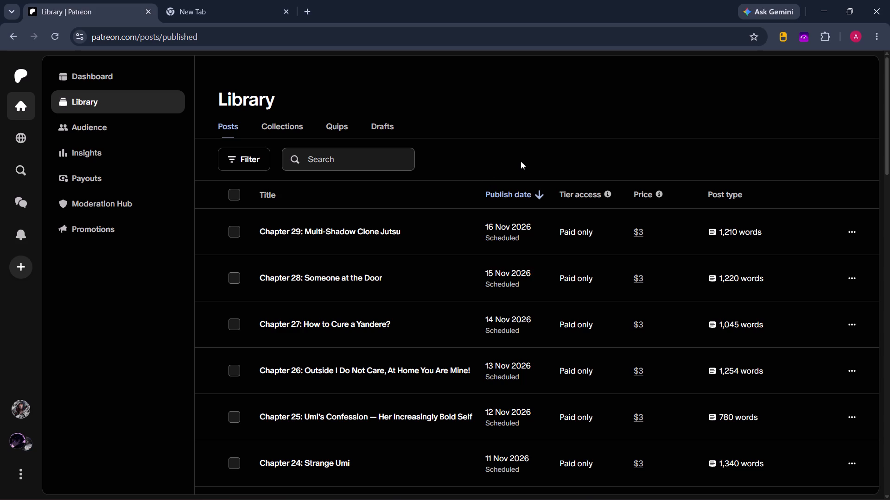
# Close the Chapter 29 document in Word and open the Chapter 30 document from the Naruto hakari folder.
pyautogui.click(660, 487)
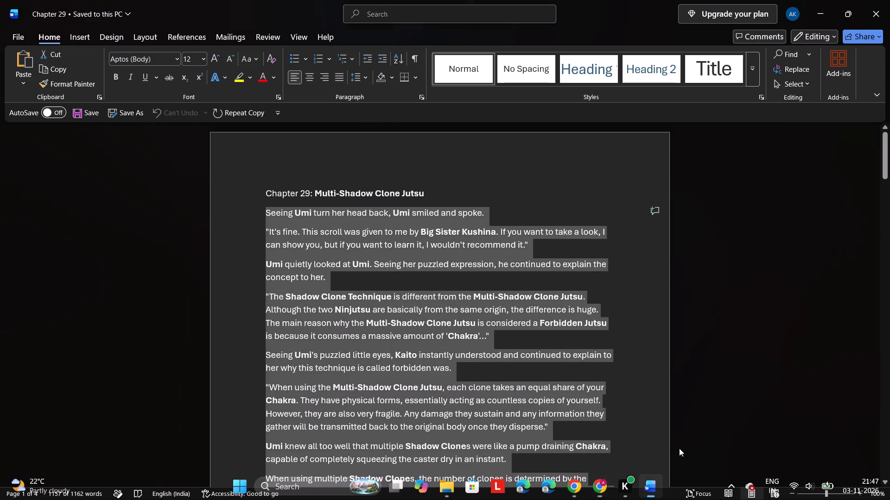
pyautogui.click(889, 73)
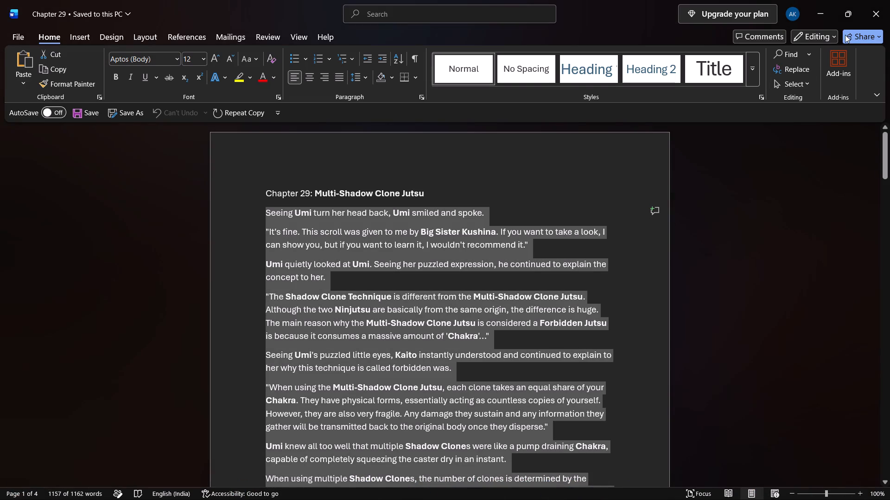
pyautogui.click(889, 0)
pyautogui.click(460, 491)
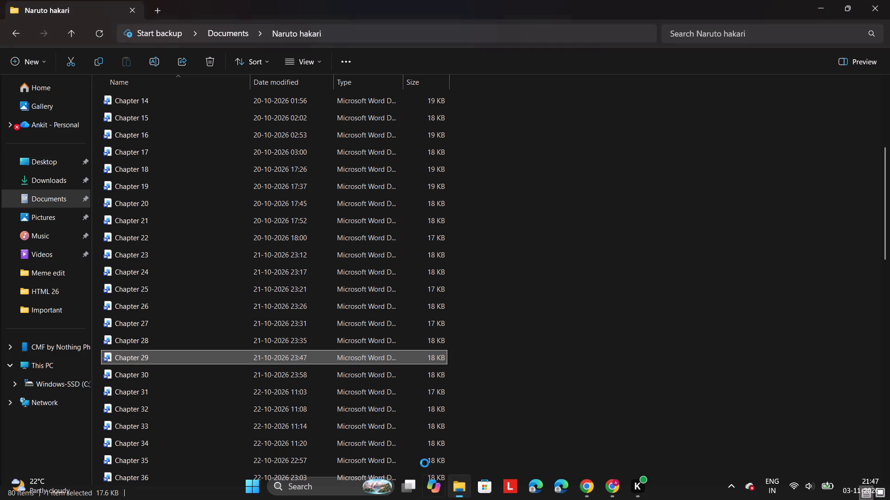
pyautogui.doubleClick(137, 372)
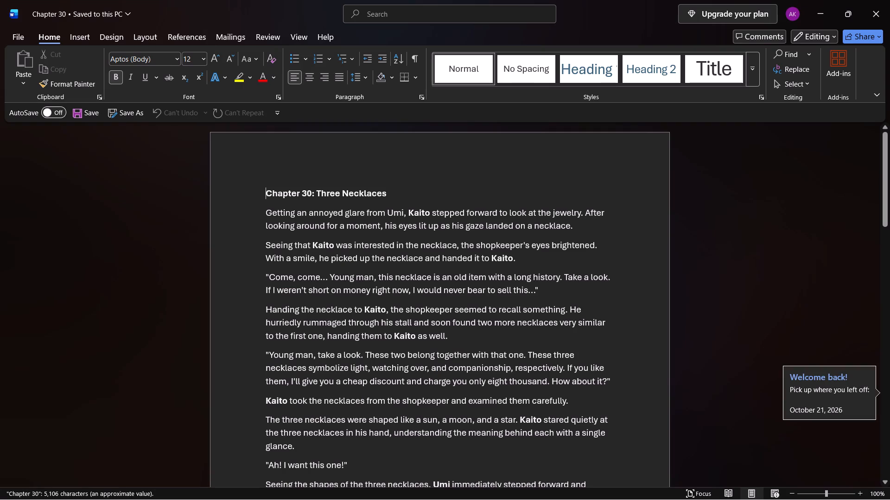
# Copy the heading "Chapter 30: Three Necklaces" from the Word document and switch to Patreon in Chrome.
pyautogui.moveTo(402, 193); pyautogui.dragTo(264, 193)
pyautogui.click(264, 193)
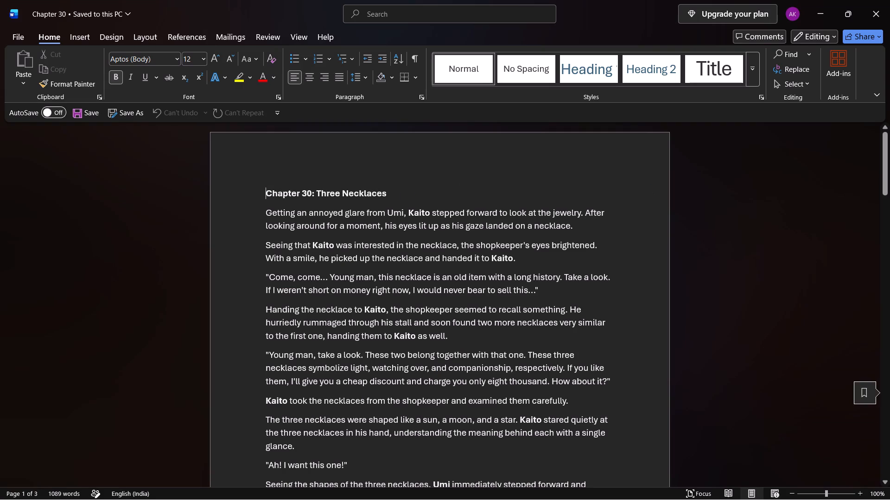
pyautogui.moveTo(401, 190); pyautogui.dragTo(224, 190)
pyautogui.hotkey('ctrl', 'c')
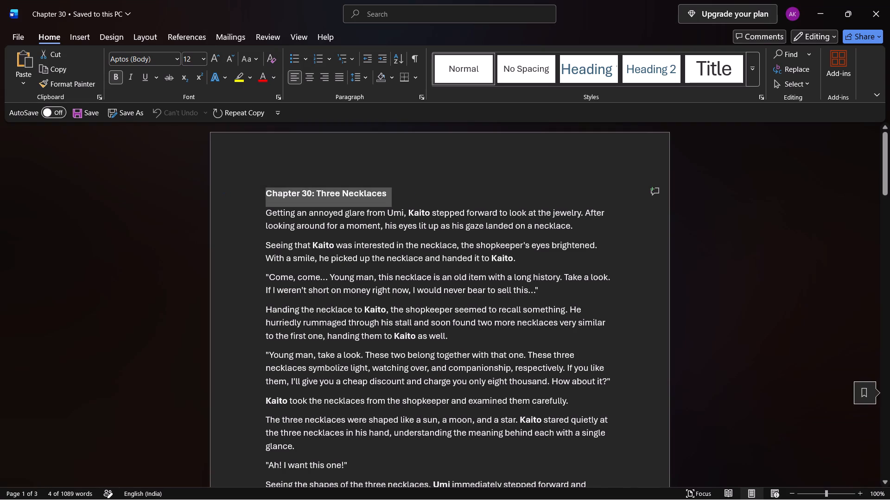
pyautogui.click(599, 489)
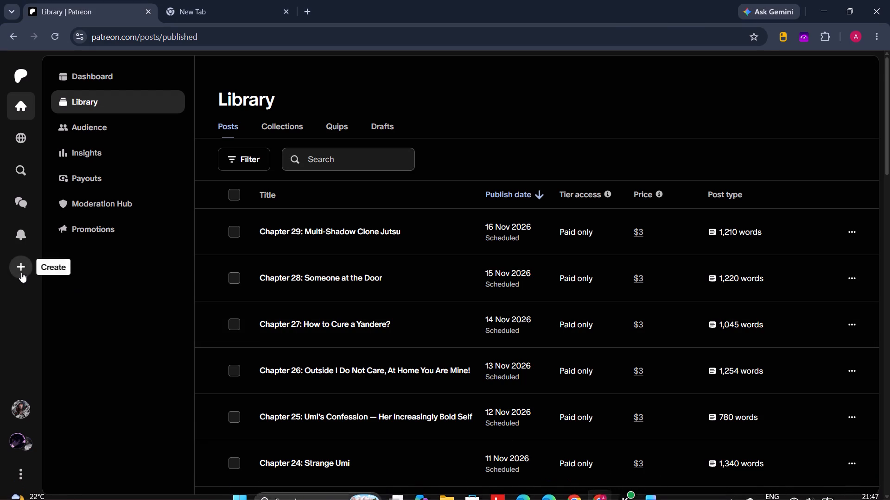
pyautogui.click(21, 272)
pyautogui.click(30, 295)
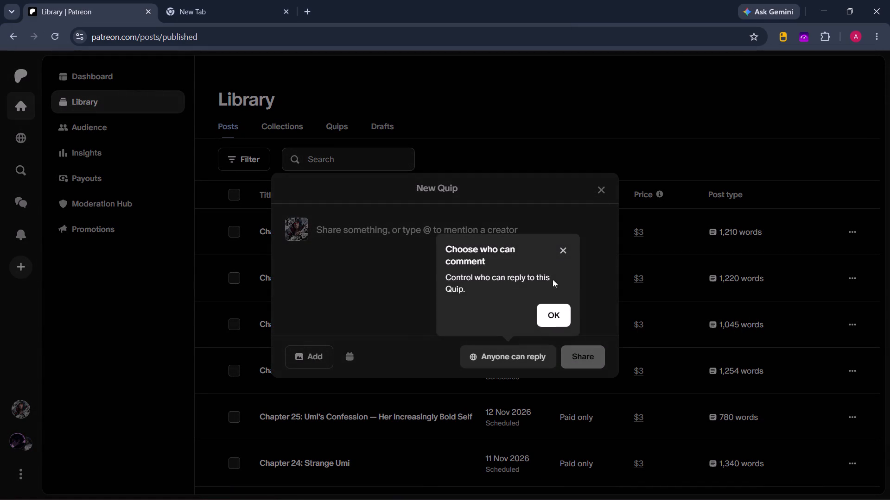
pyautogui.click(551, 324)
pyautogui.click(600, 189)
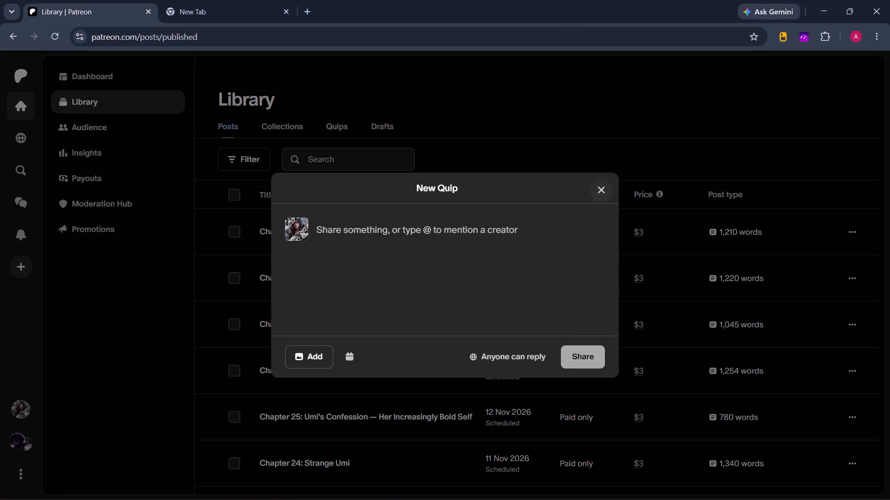
# Create a new Patreon post and paste the copied heading "Chapter 30: Three Necklaces" as its title.
pyautogui.click(28, 274)
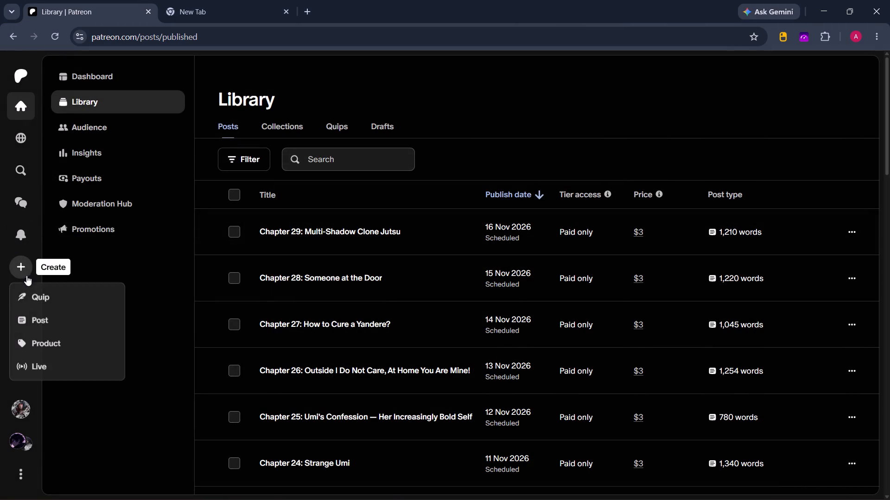
pyautogui.click(36, 322)
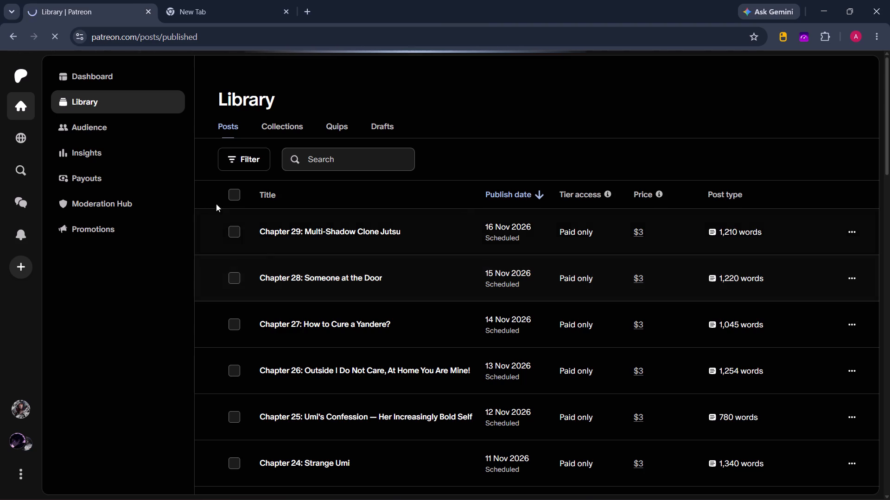
pyautogui.click(159, 170)
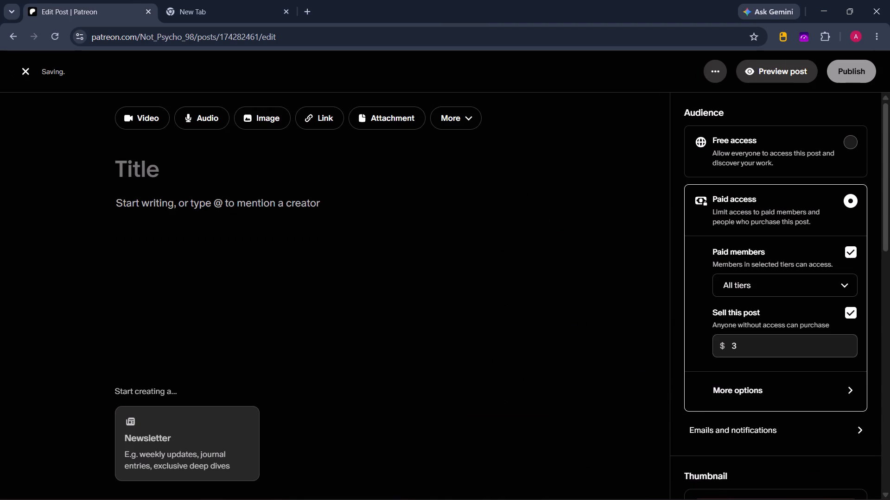
pyautogui.click(159, 170)
pyautogui.hotkey('ctrl', 'v')
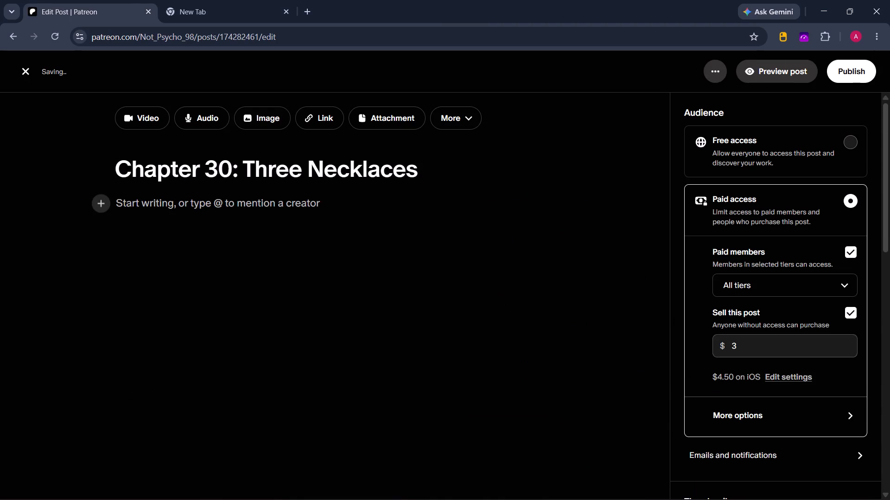
# Copy the Chapter 30 text below the heading from the Word document and paste it as the body of the Patreon post.
pyautogui.click(261, 215)
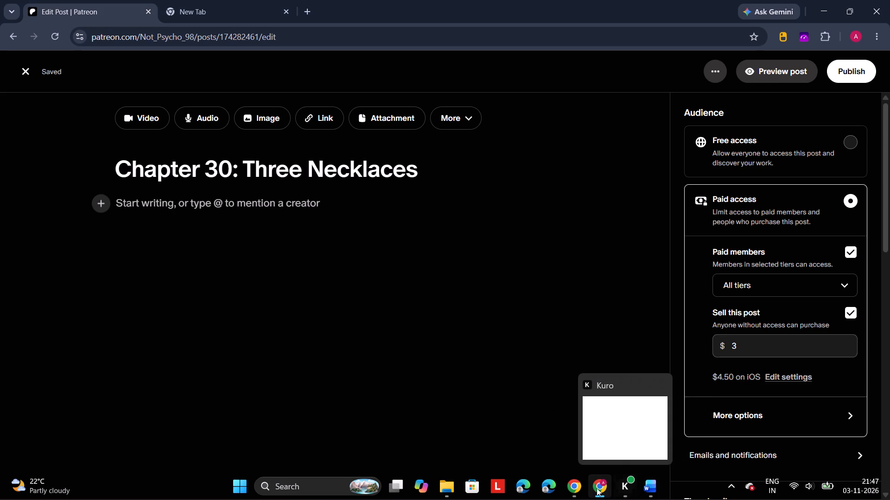
pyautogui.click(644, 489)
pyautogui.moveTo(889, 185); pyautogui.dragTo(889, 401)
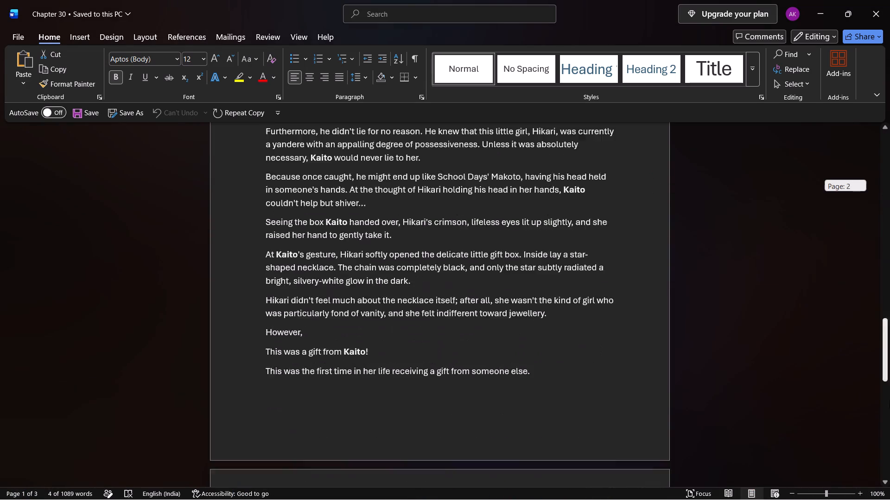
pyautogui.moveTo(889, 401); pyautogui.dragTo(889, 481)
pyautogui.click(889, 481)
pyautogui.moveTo(358, 344); pyautogui.dragTo(179, 44)
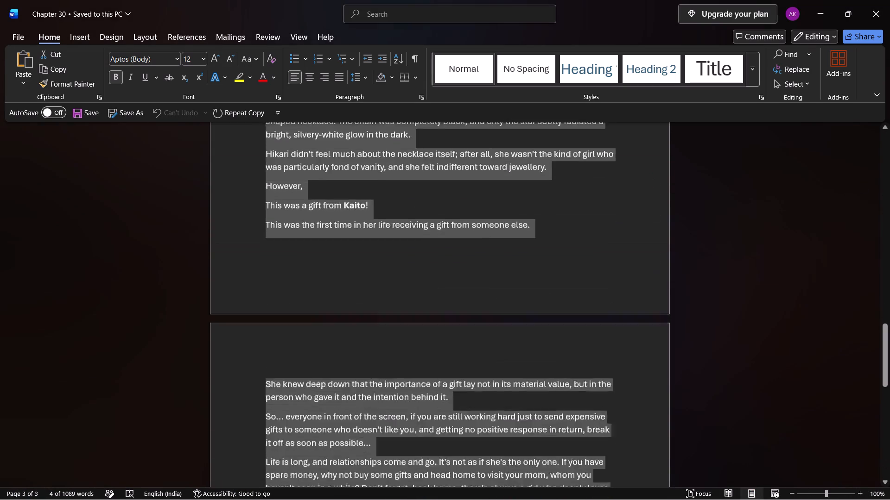
pyautogui.moveTo(179, 44); pyautogui.dragTo(258, 212)
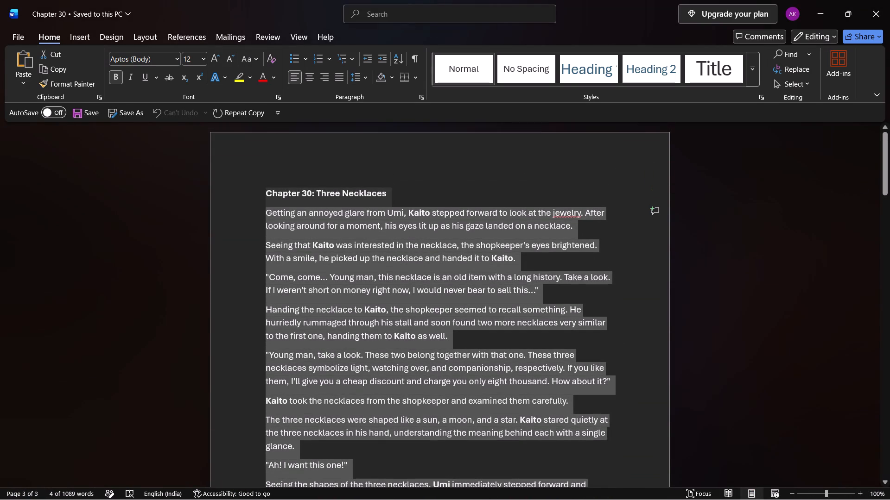
pyautogui.moveTo(258, 212); pyautogui.dragTo(259, 212)
pyautogui.hotkey('ctrl', 'c')
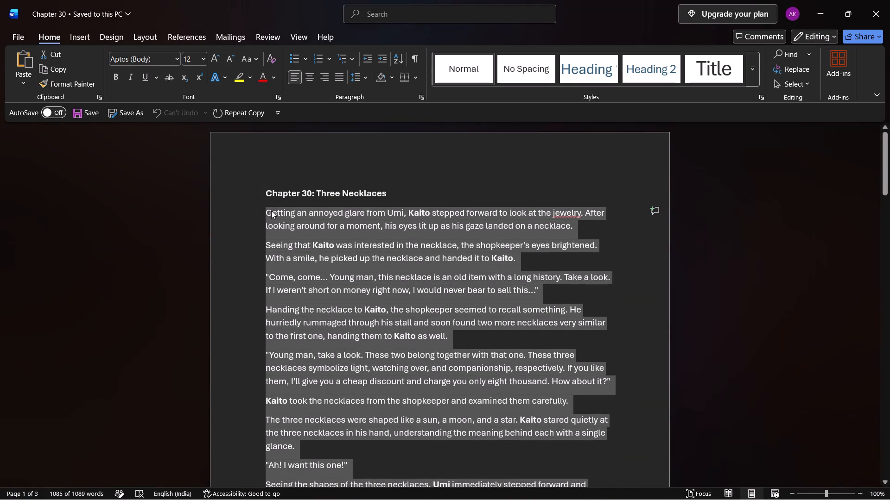
pyautogui.click(595, 491)
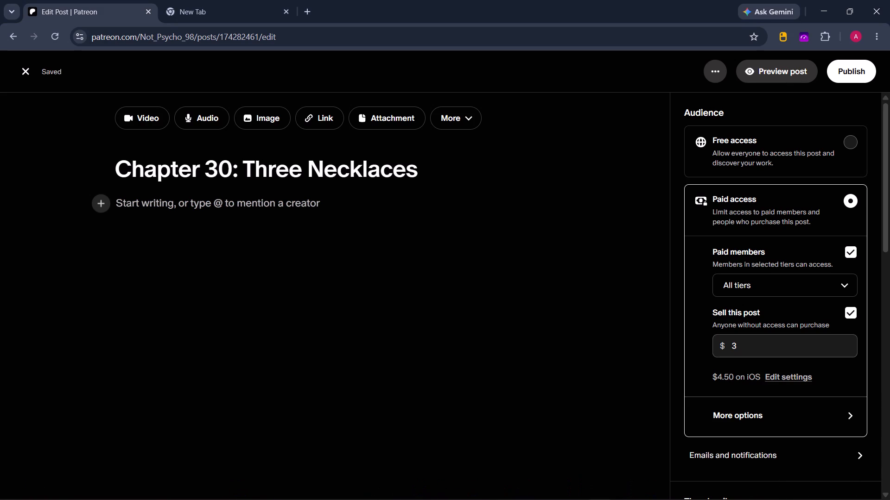
pyautogui.hotkey('ctrl', 'v')
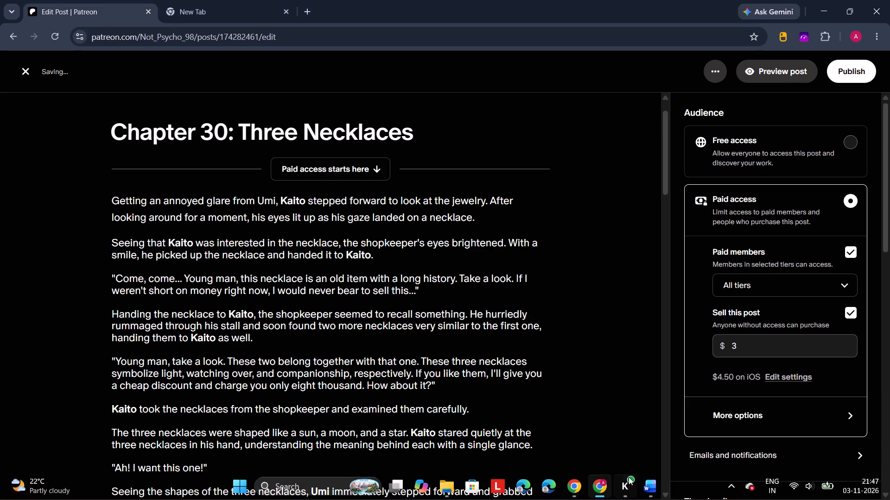
pyautogui.click(594, 493)
pyautogui.click(595, 493)
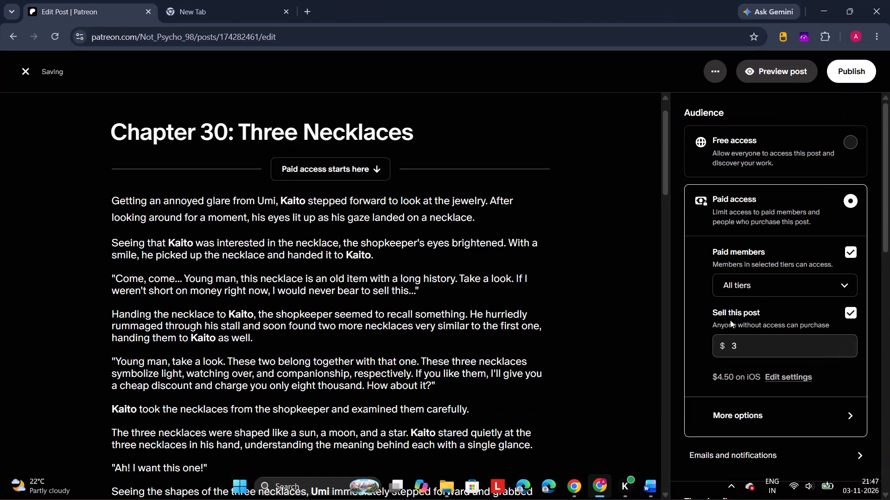
# Add the Chapter 30 post to the NHYWPMATH collection.
pyautogui.scroll(-10, 811, 285)
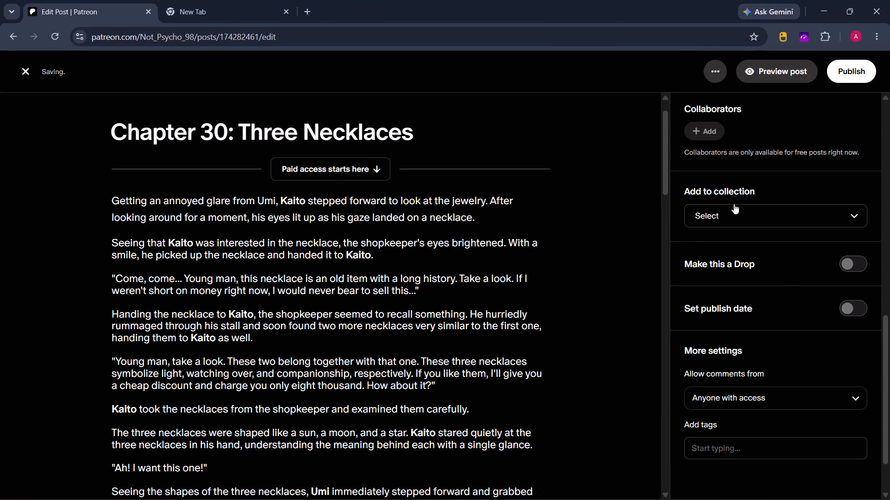
pyautogui.click(721, 216)
pyautogui.click(711, 250)
pyautogui.click(731, 322)
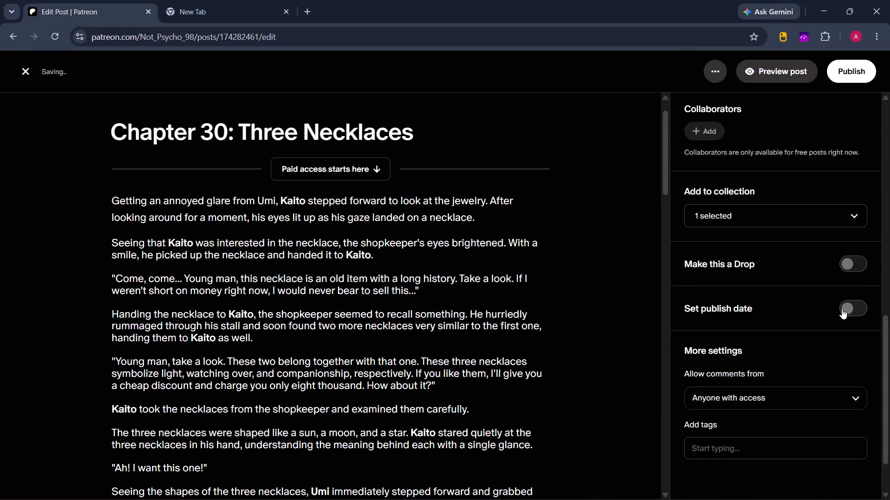
# Schedule the Chapter 30 post for 17-11-2026 at 15:00 and leave the post editor.
pyautogui.click(857, 311)
pyautogui.click(698, 341)
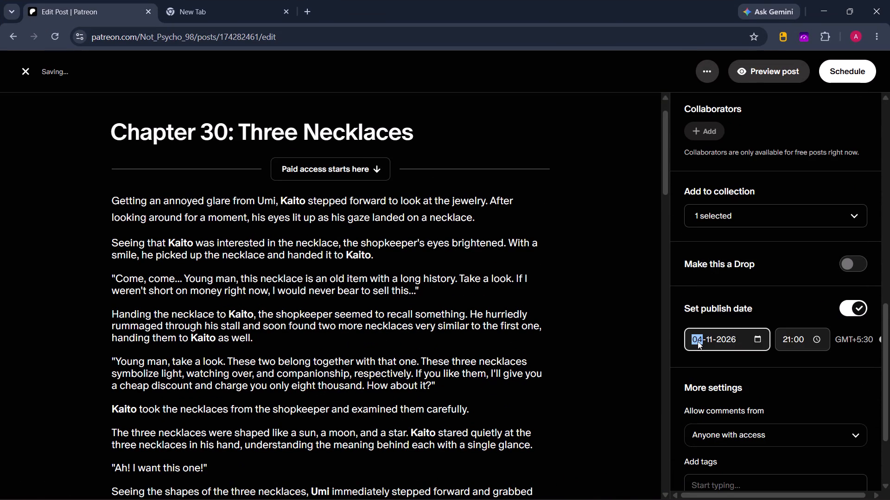
pyautogui.write('17')
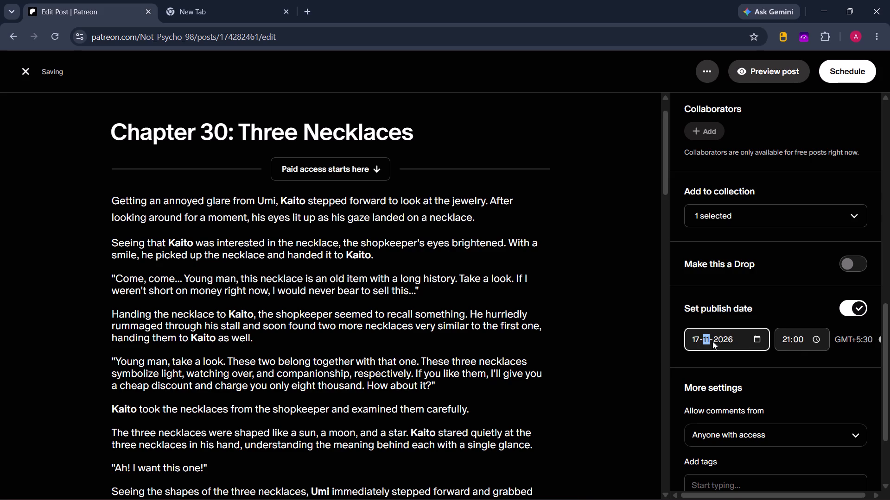
pyautogui.click(788, 339)
pyautogui.write('15')
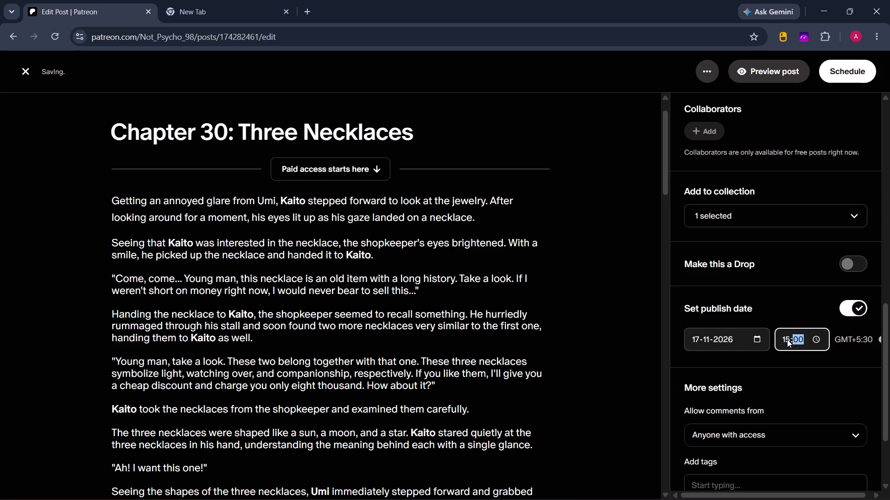
pyautogui.click(837, 75)
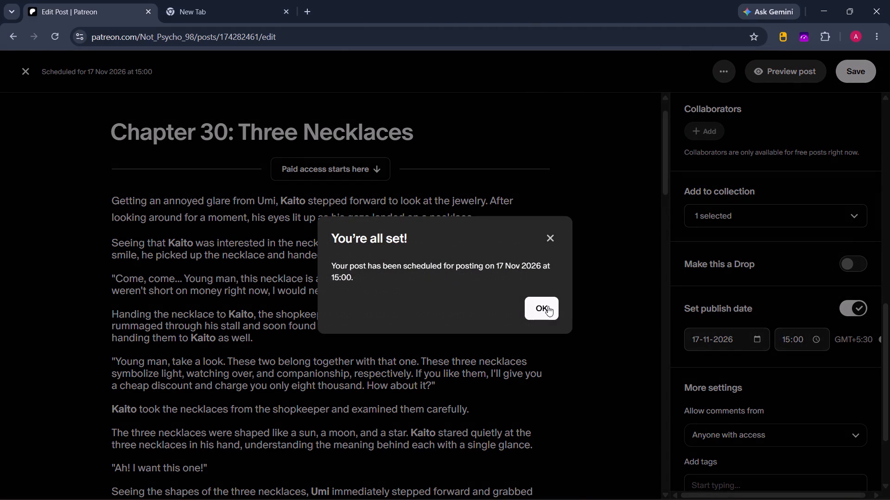
pyautogui.click(548, 306)
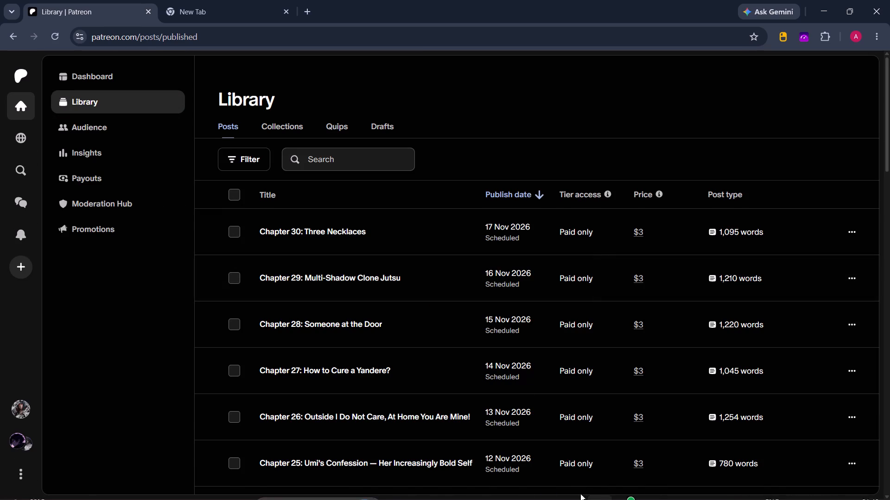
# Close the Chapter 30 document in Word and open the Chapter 31 document from the Naruto hakari folder.
pyautogui.click(648, 483)
pyautogui.click(889, 0)
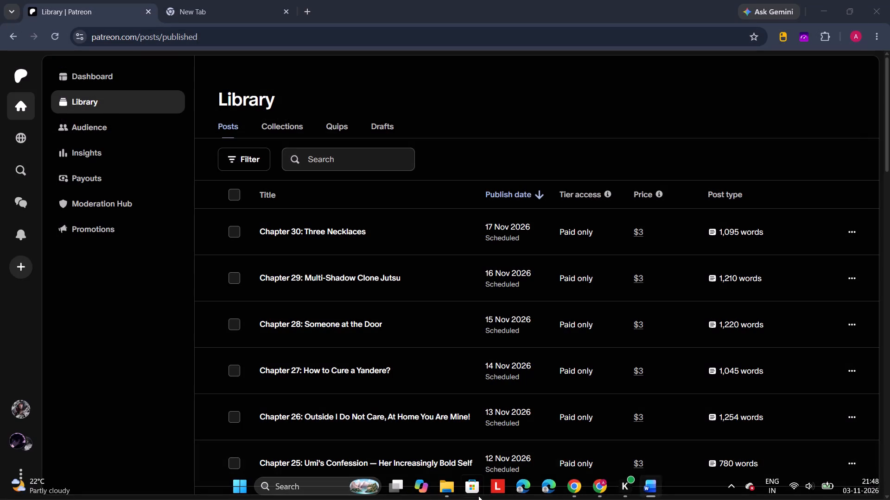
pyautogui.click(446, 490)
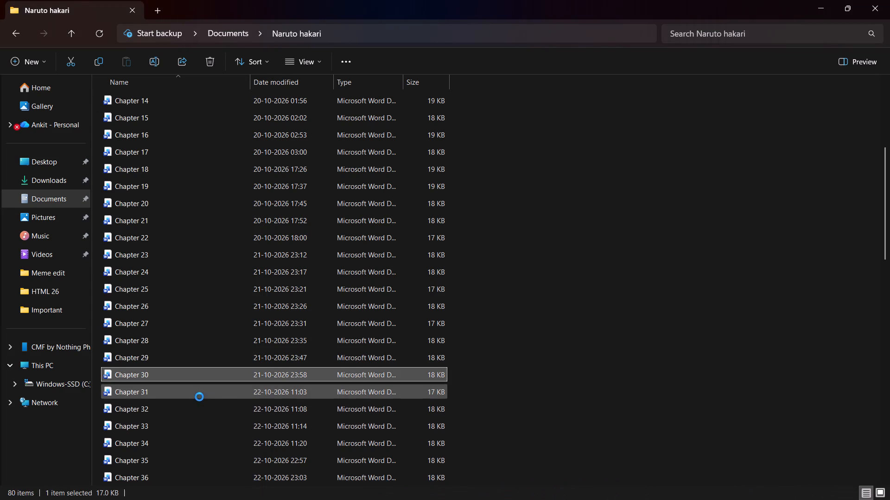
pyautogui.doubleClick(199, 397)
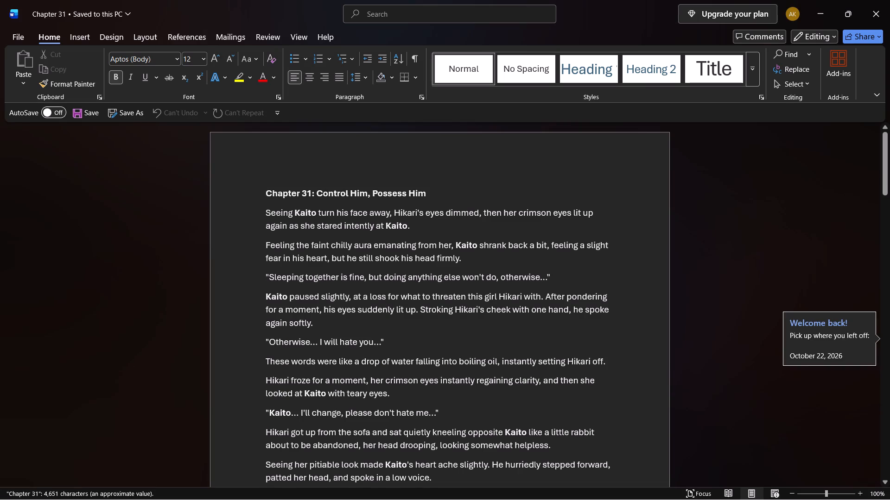
# Copy the heading "Chapter 31: Control Him, Possess Him" from the Word document and switch to Patreon in Chrome.
pyautogui.moveTo(435, 193); pyautogui.dragTo(200, 200)
pyautogui.hotkey('ctrl', 'c')
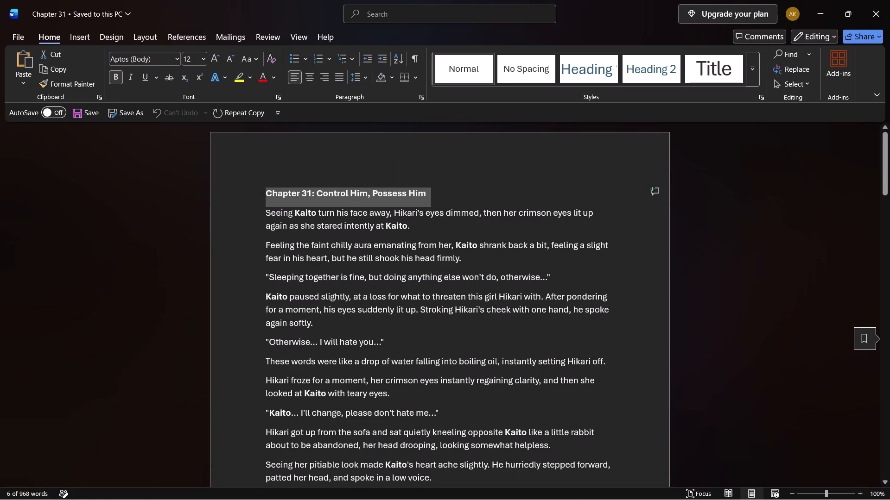
pyautogui.click(604, 492)
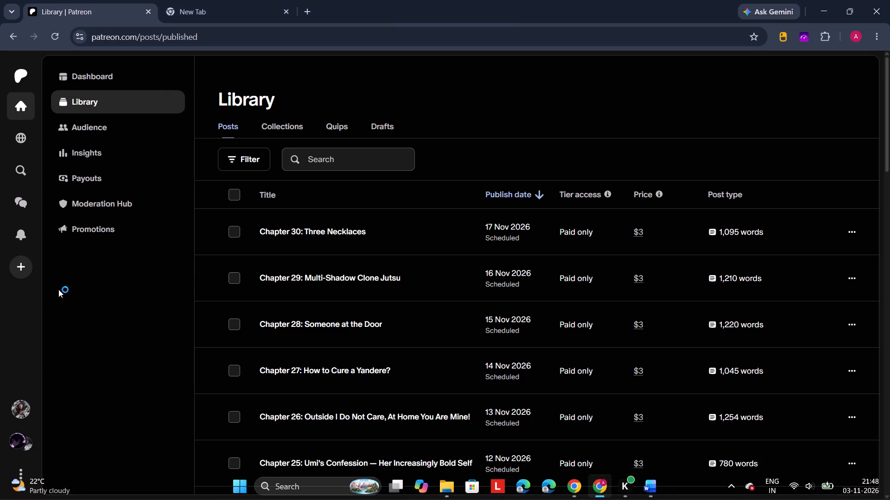
# Create a new Patreon post and paste the copied heading "Chapter 31: Control Him, Possess Him" as its title.
pyautogui.click(28, 272)
pyautogui.click(37, 318)
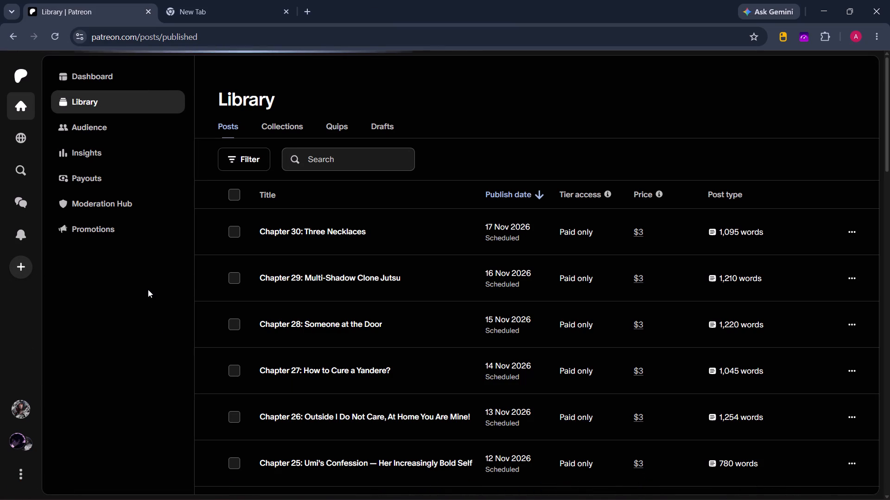
pyautogui.click(158, 176)
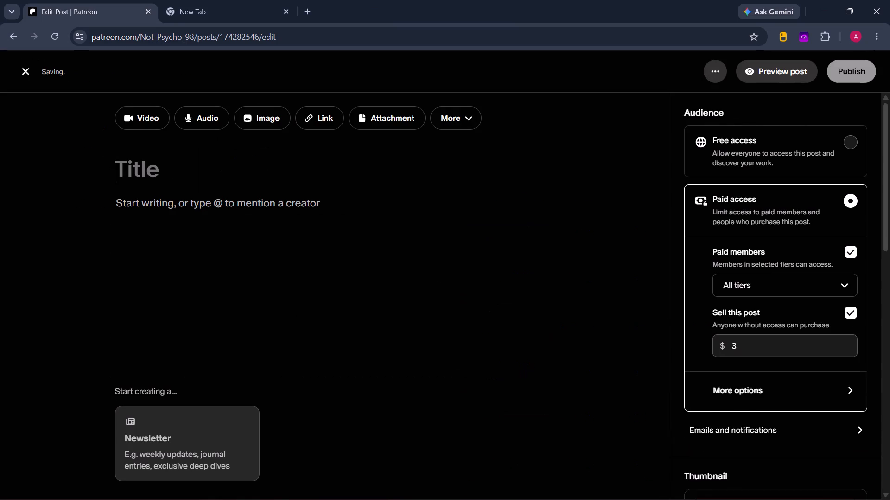
pyautogui.hotkey('ctrl', 'v')
# Copy the Chapter 31 text below the heading from the Word document and paste it as the body of the Patreon post.
pyautogui.click(173, 203)
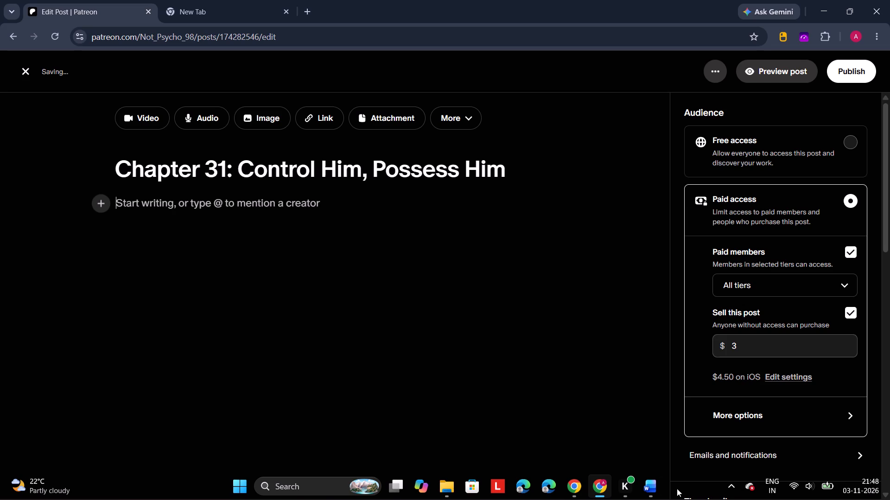
pyautogui.click(669, 492)
pyautogui.click(655, 492)
pyautogui.moveTo(889, 193); pyautogui.dragTo(889, 401)
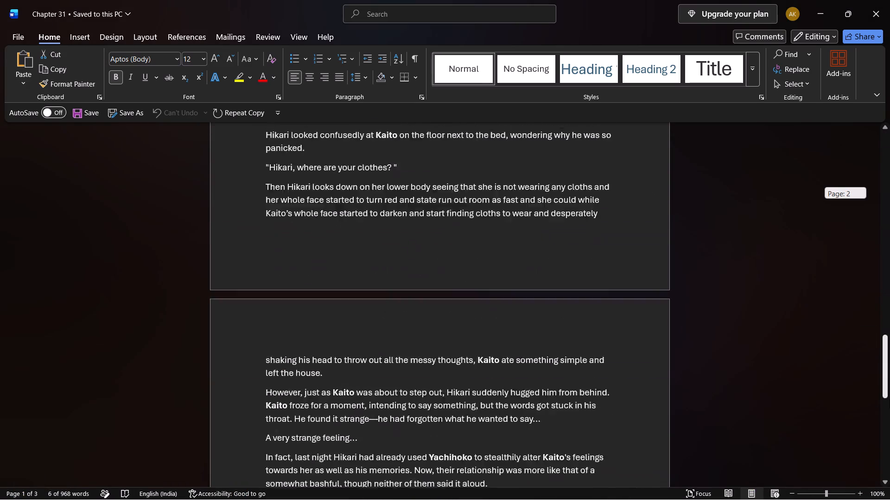
pyautogui.moveTo(889, 401); pyautogui.dragTo(889, 469)
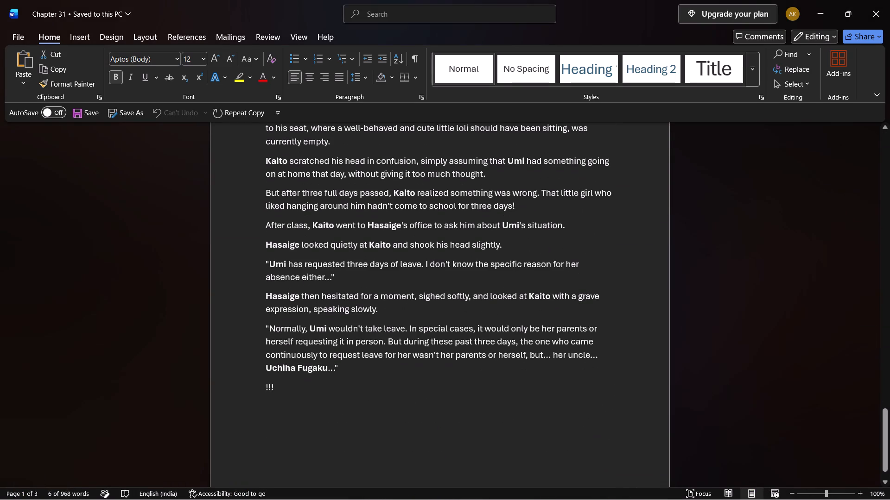
pyautogui.moveTo(343, 400); pyautogui.dragTo(232, 97)
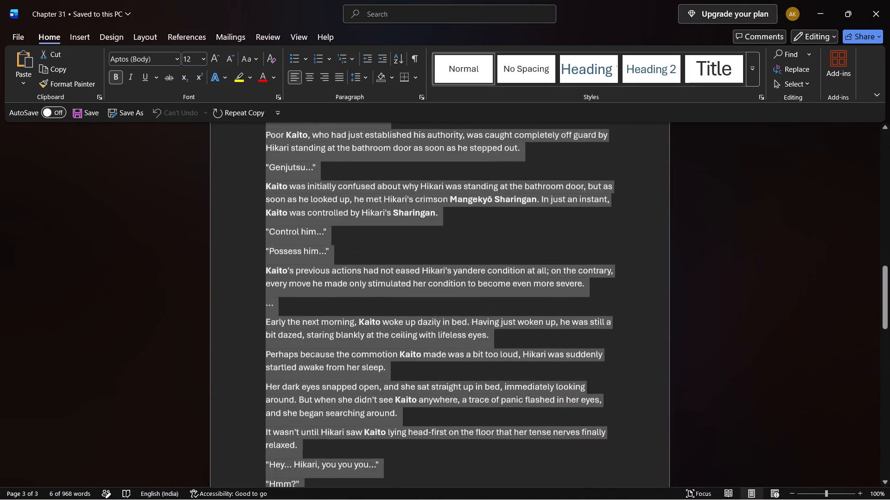
pyautogui.moveTo(232, 97); pyautogui.dragTo(255, 208)
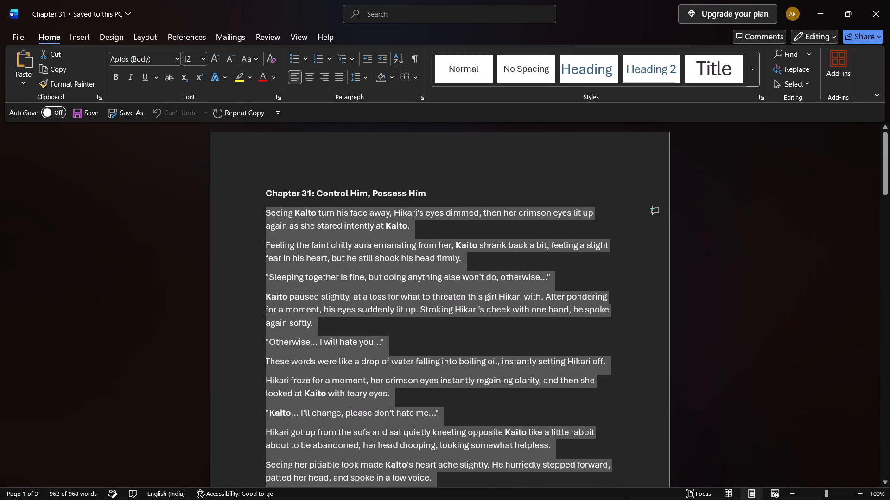
pyautogui.hotkey('ctrl', 'c')
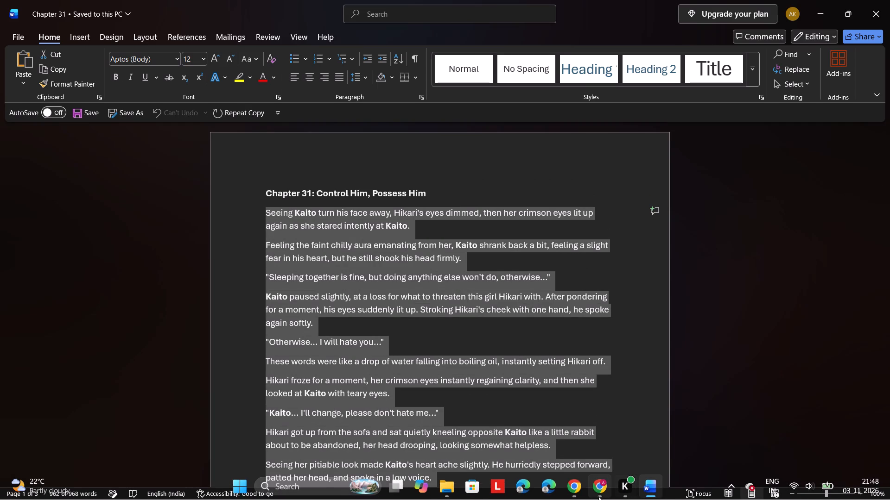
pyautogui.click(598, 496)
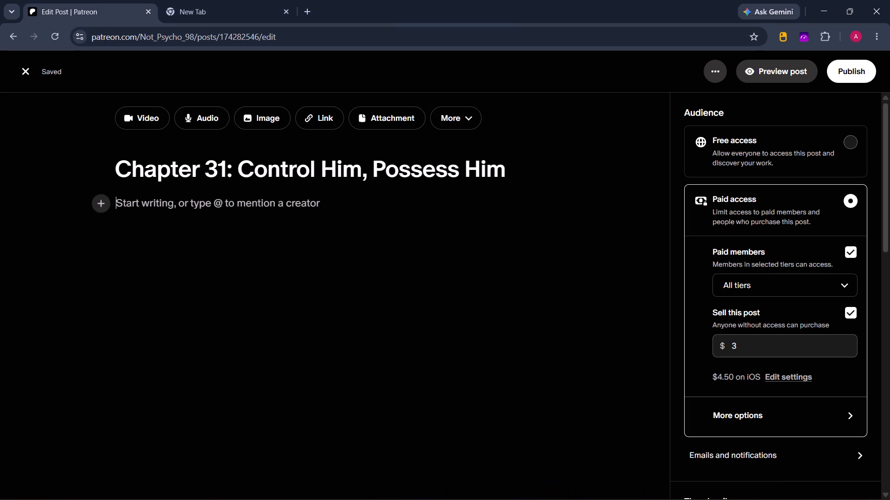
pyautogui.hotkey('ctrl', 'v')
# Add the Chapter 31 post to the NHYWPMATH collection.
pyautogui.scroll(-1, 600, 283)
pyautogui.scroll(2, 600, 283)
pyautogui.scroll(-1, 600, 283)
pyautogui.scroll(2, 600, 283)
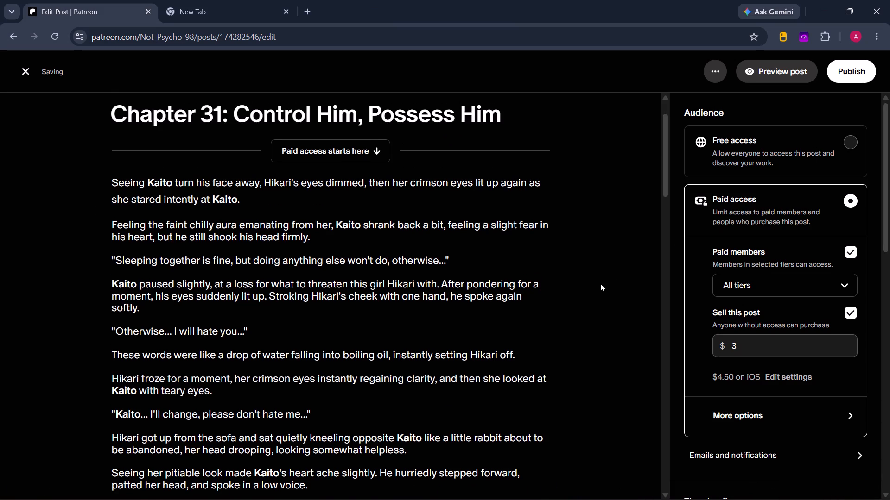
pyautogui.scroll(-5, 630, 312)
pyautogui.scroll(-1, 801, 406)
pyautogui.scroll(1, 801, 406)
pyautogui.scroll(-9, 801, 405)
pyautogui.scroll(4, 797, 400)
pyautogui.scroll(-2, 790, 403)
pyautogui.scroll(2, 791, 403)
pyautogui.scroll(-2, 792, 402)
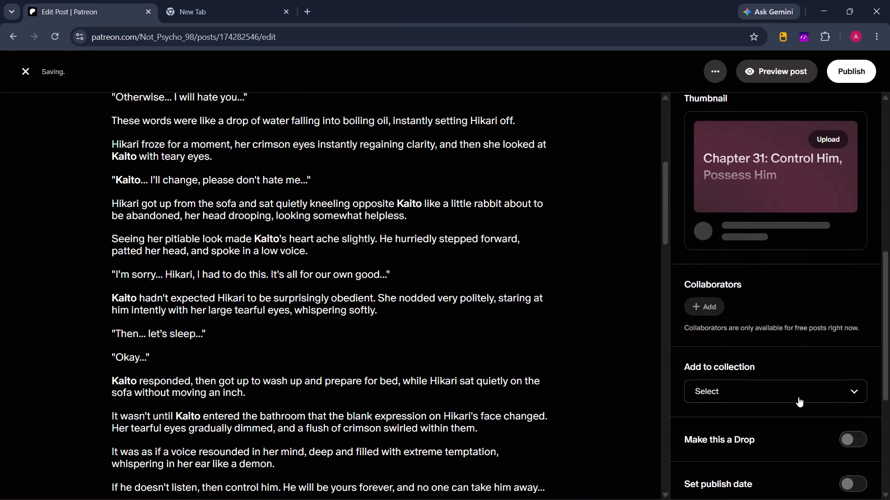
pyautogui.scroll(-5, 798, 397)
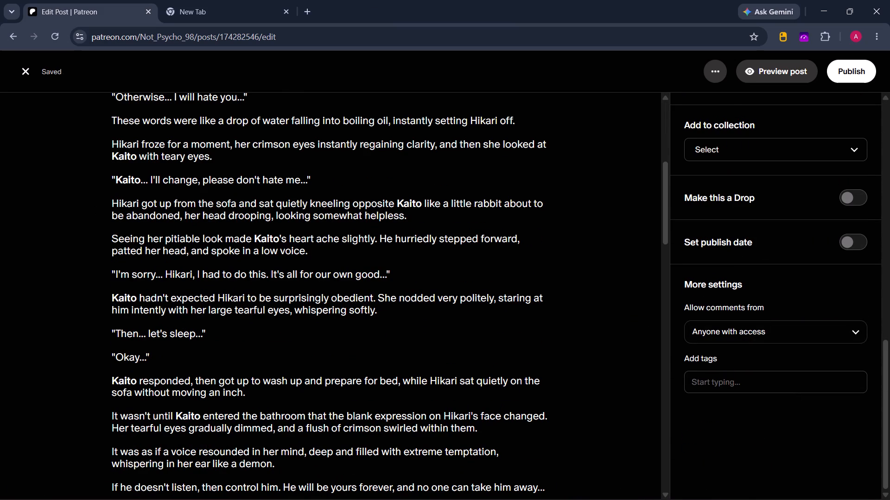
pyautogui.click(721, 150)
pyautogui.click(709, 185)
pyautogui.click(783, 245)
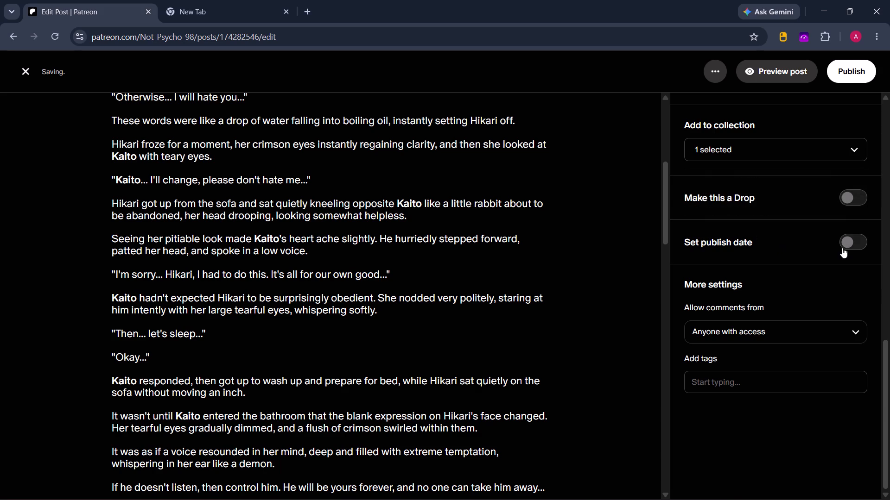
# Schedule the Chapter 31 post for 18-11-2026 at 15:00 and leave the post editor.
pyautogui.click(842, 248)
pyautogui.click(696, 270)
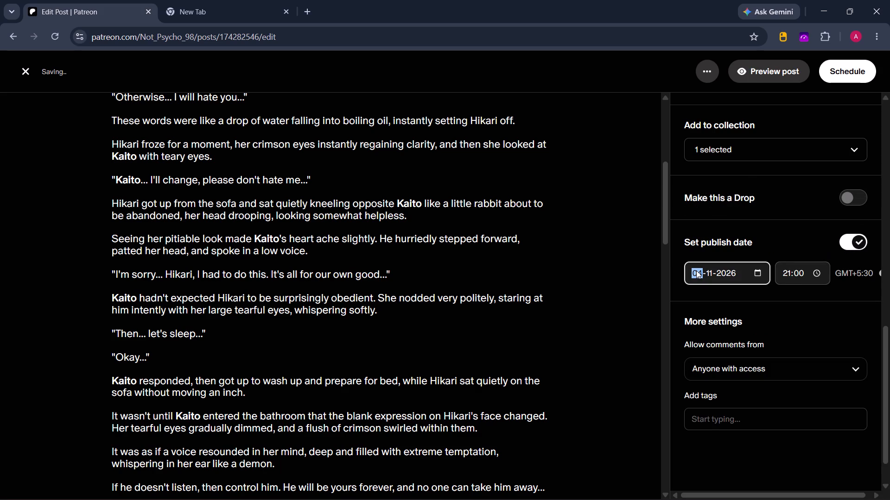
pyautogui.write('18')
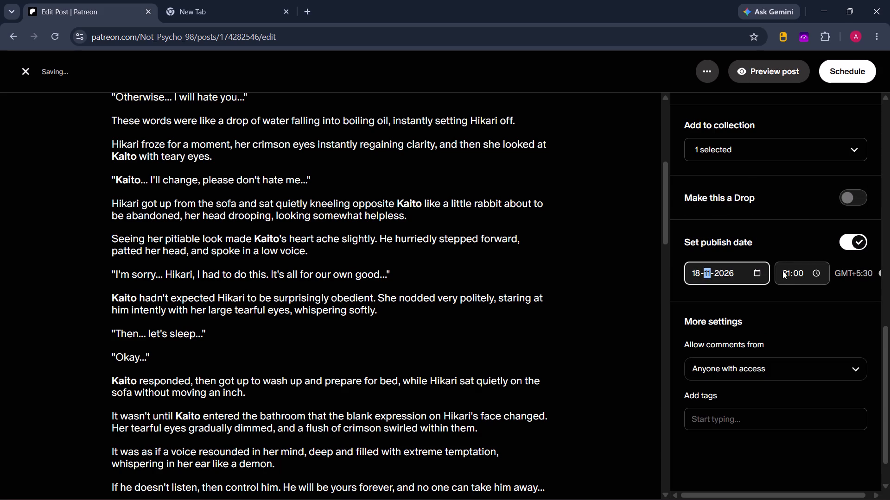
pyautogui.click(785, 271)
pyautogui.write('15')
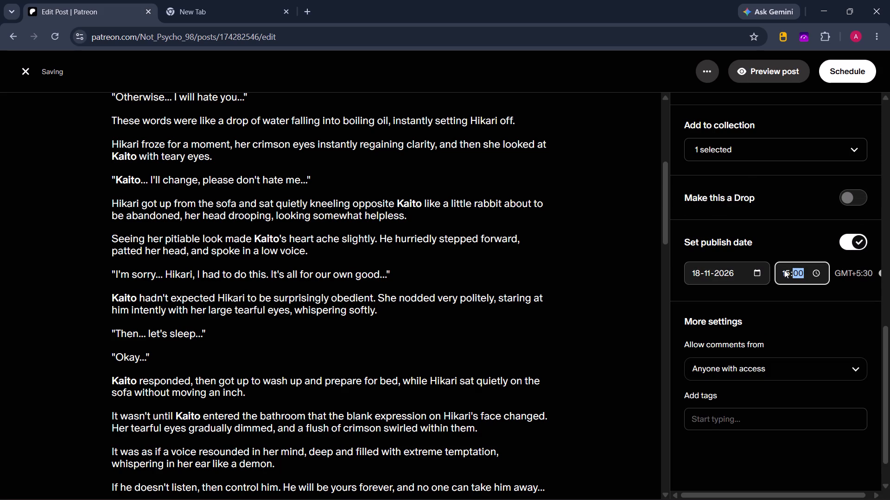
pyautogui.click(840, 87)
pyautogui.click(840, 81)
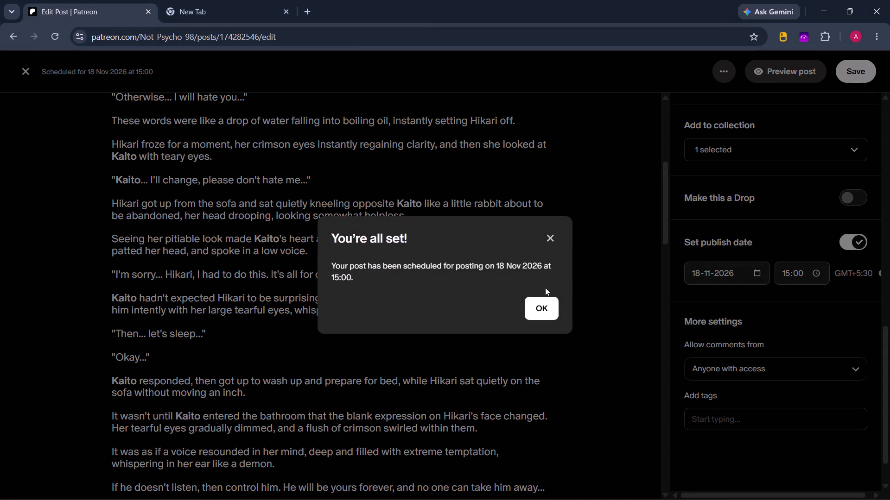
pyautogui.click(547, 302)
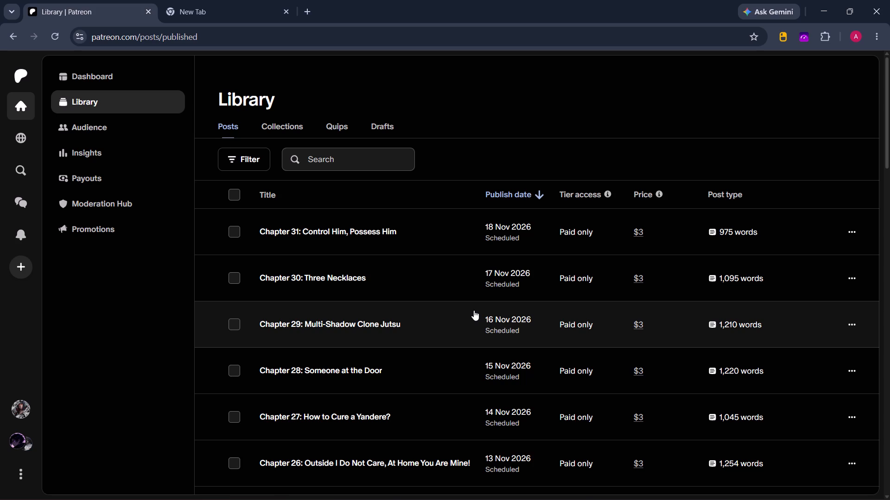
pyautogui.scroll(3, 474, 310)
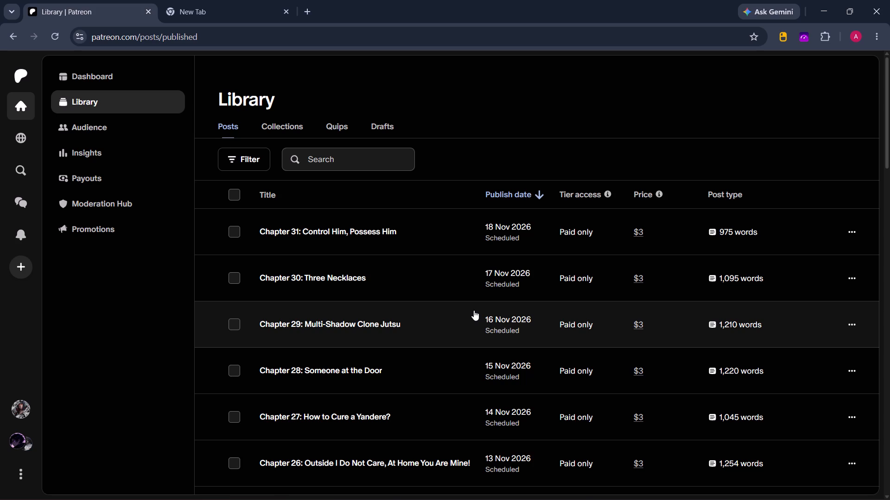
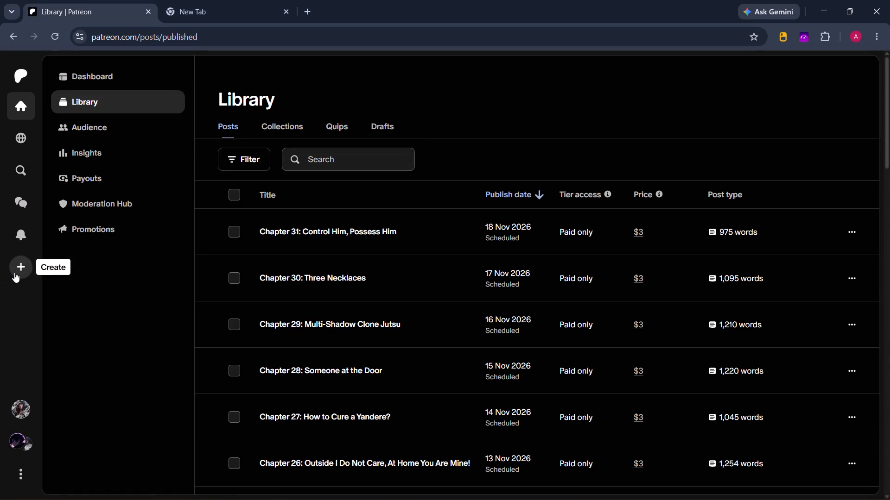
# Create a new Patreon post for the next chapter.
pyautogui.click(14, 271)
pyautogui.click(46, 313)
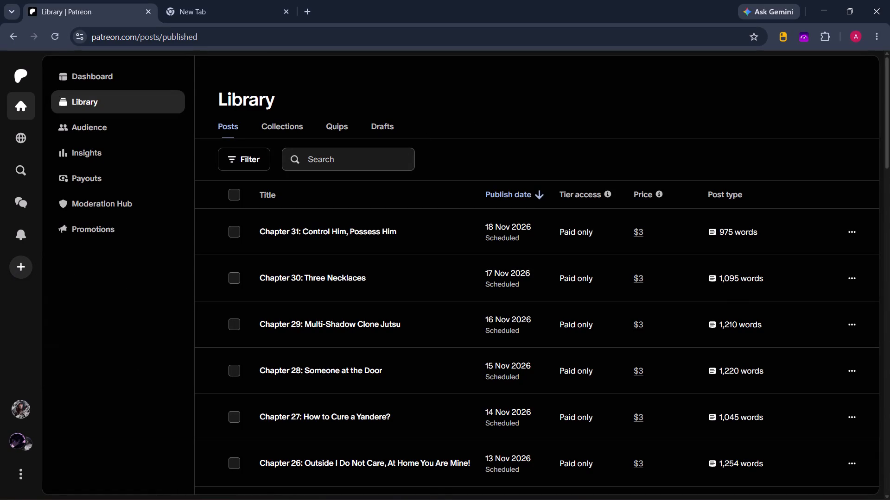
# Close the Chapter 31 Word document and open Chapter 32 from the Naruto hakari folder.
pyautogui.click(658, 491)
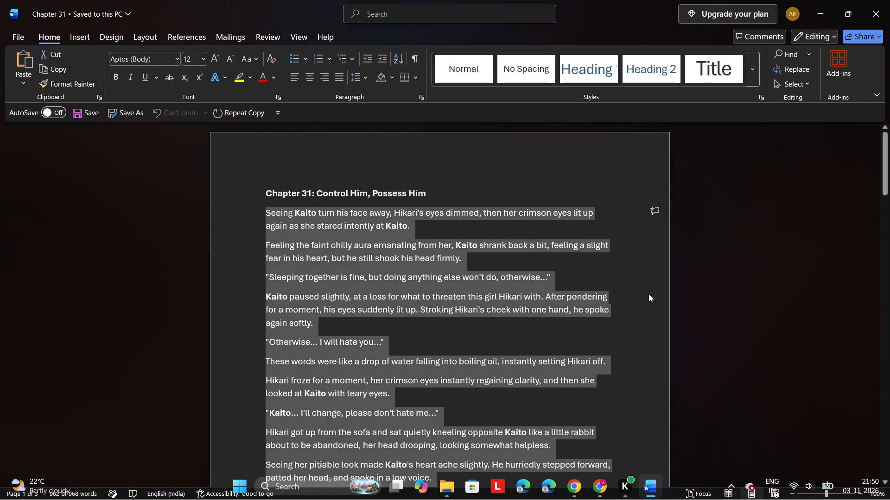
pyautogui.click(889, 0)
pyautogui.click(451, 487)
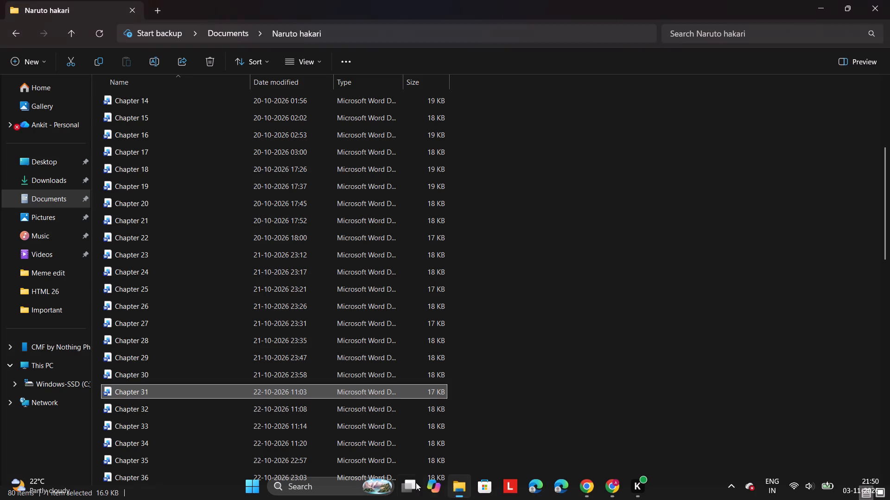
pyautogui.doubleClick(164, 413)
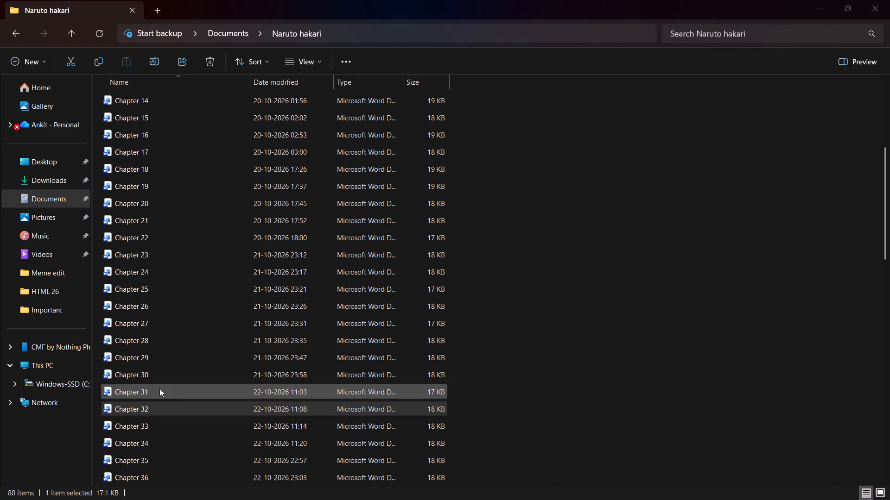
# Copy the heading "Chapter 32: Broken Umi" from the Word document and paste it as the new Patreon post's title.
pyautogui.moveTo(376, 193); pyautogui.dragTo(281, 204)
pyautogui.click(281, 204)
pyautogui.moveTo(380, 193); pyautogui.dragTo(262, 201)
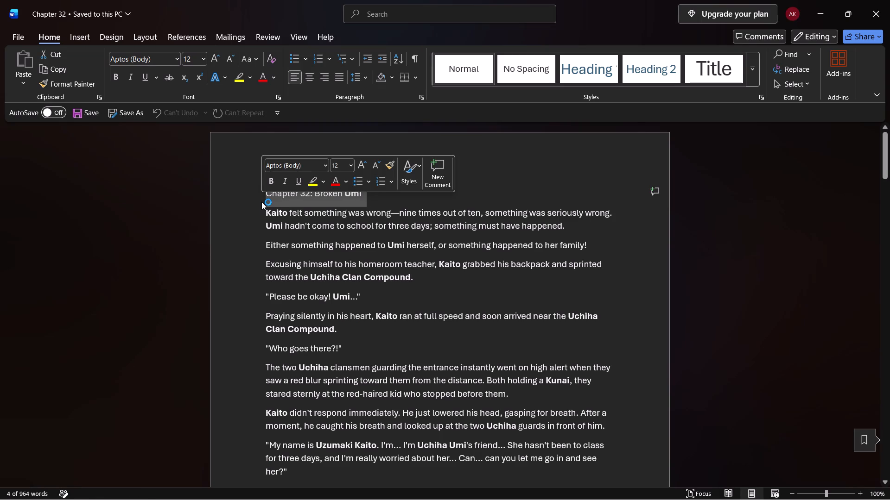
pyautogui.hotkey('ctrl', 'c')
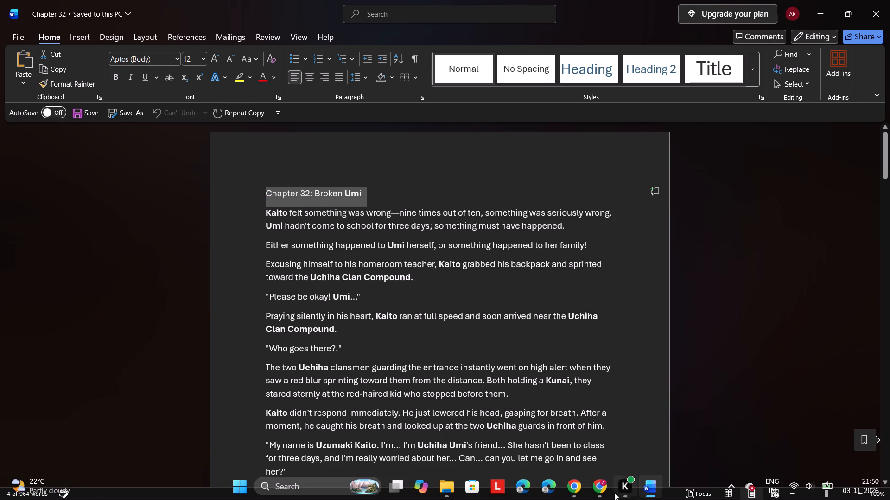
pyautogui.click(604, 495)
pyautogui.click(145, 162)
pyautogui.hotkey('ctrl', 'v')
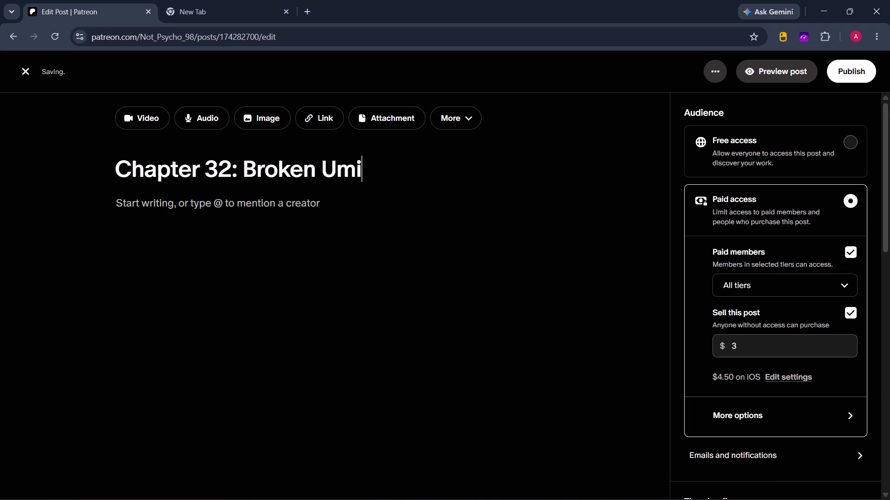
# Copy the Chapter 32 text below the heading from the Word document and paste it as the body of the Patreon post.
pyautogui.click(250, 219)
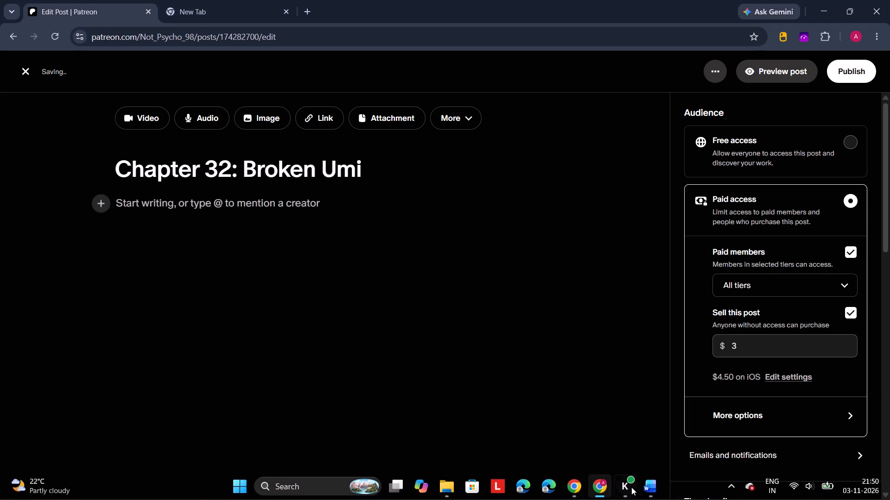
pyautogui.click(649, 488)
pyautogui.moveTo(889, 169); pyautogui.dragTo(889, 322)
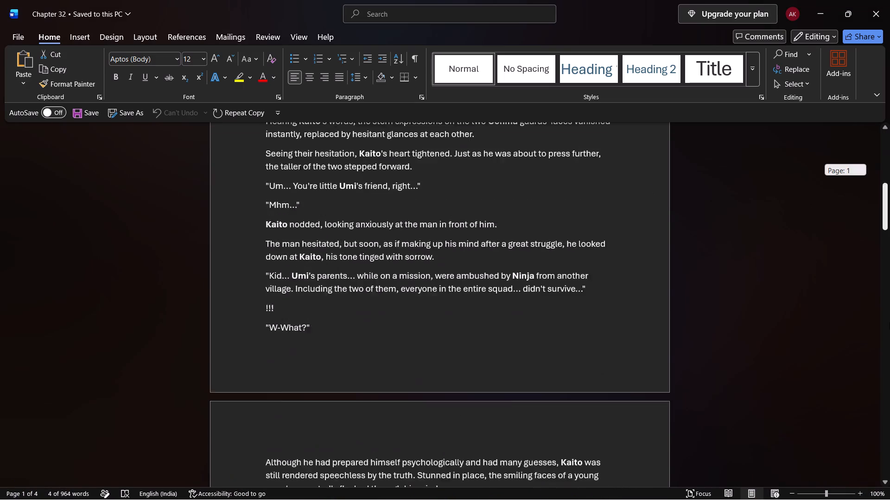
pyautogui.moveTo(889, 322); pyautogui.dragTo(886, 417)
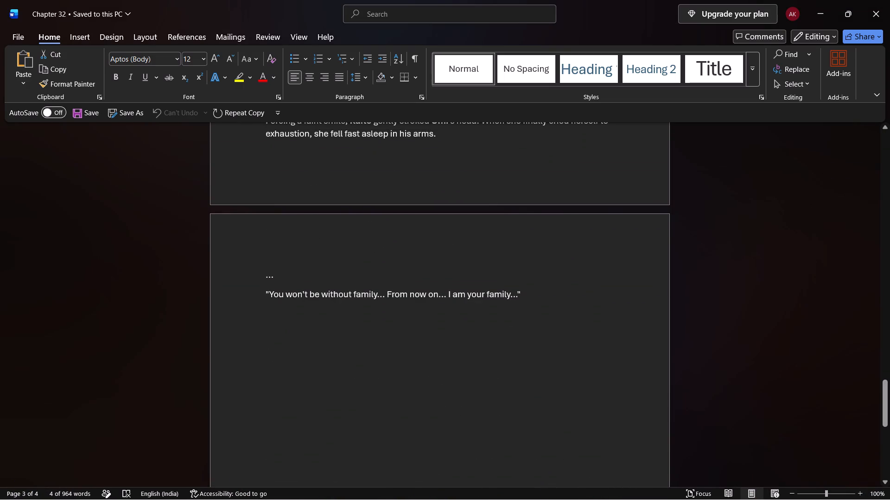
pyautogui.scroll(-1, 545, 295)
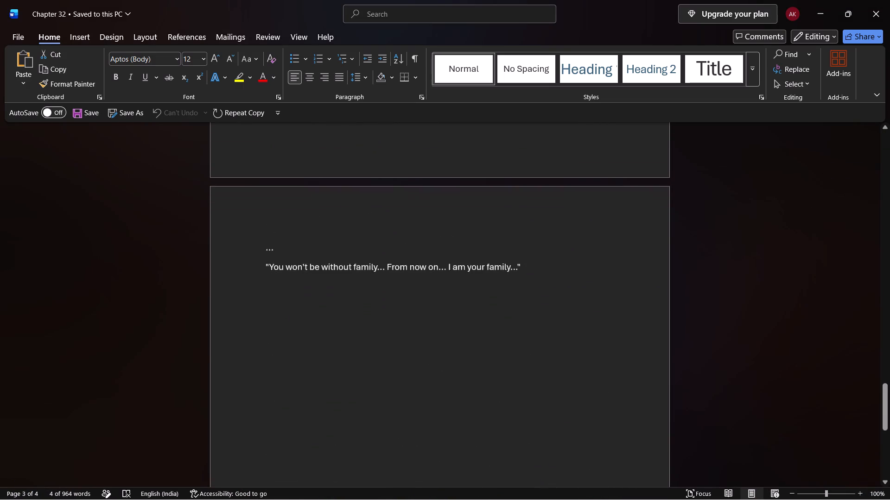
pyautogui.scroll(3, 545, 295)
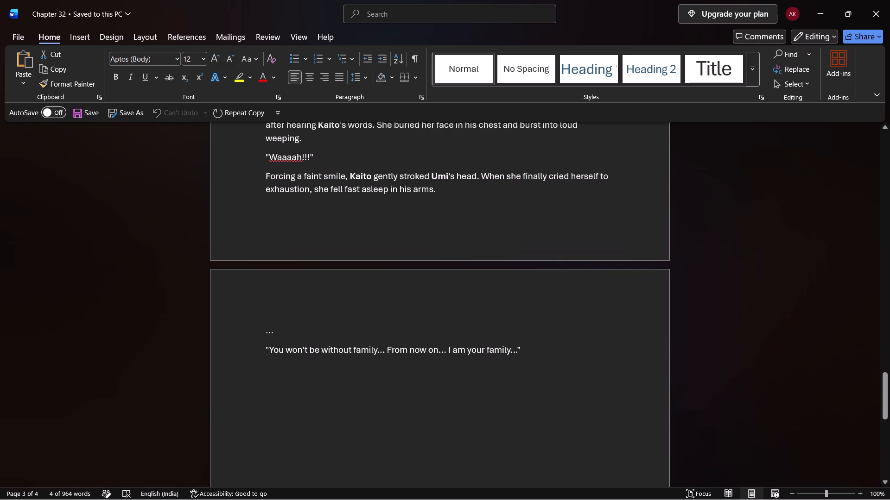
pyautogui.moveTo(545, 341); pyautogui.dragTo(483, 349)
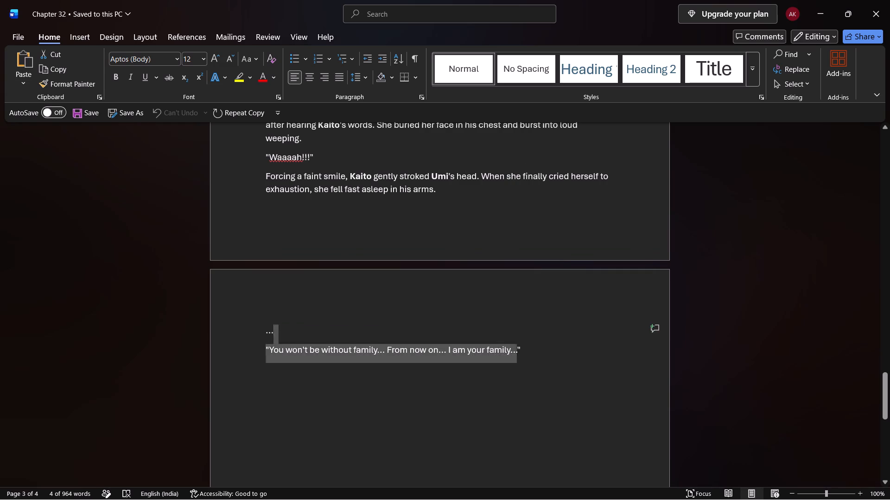
pyautogui.moveTo(483, 349); pyautogui.dragTo(332, 319)
pyautogui.tripleClick(334, 315)
pyautogui.doubleClick(339, 315)
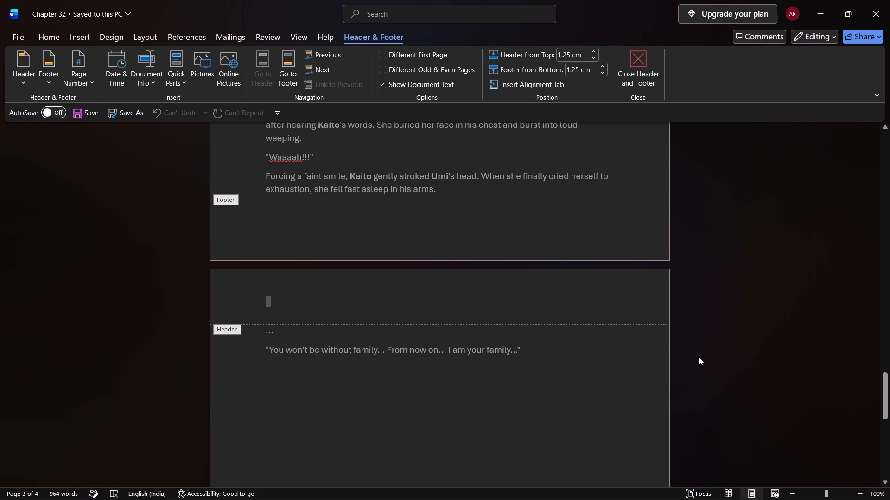
pyautogui.click(699, 357)
pyautogui.click(586, 345)
pyautogui.doubleClick(555, 353)
pyautogui.moveTo(543, 354); pyautogui.dragTo(250, 342)
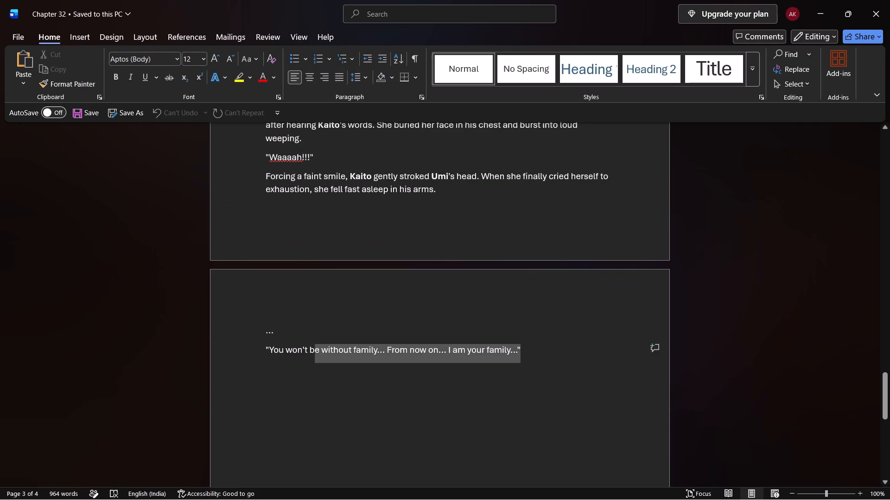
pyautogui.moveTo(250, 342); pyautogui.dragTo(193, 32)
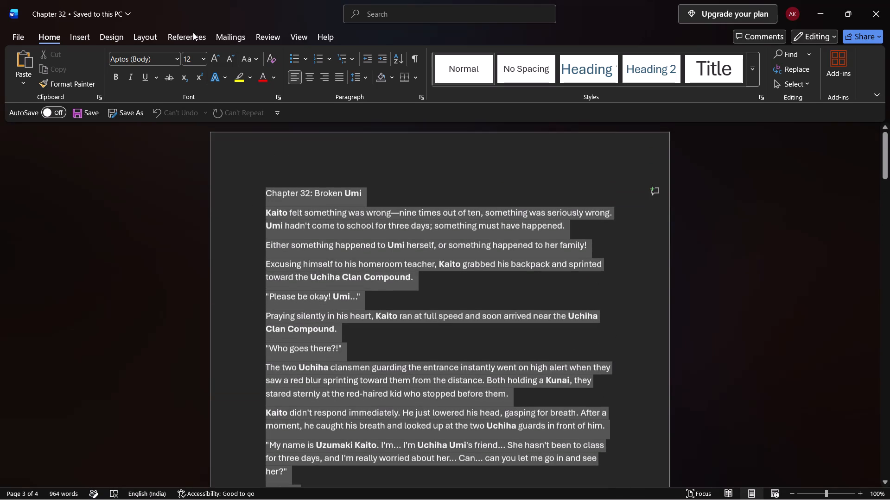
pyautogui.moveTo(193, 32); pyautogui.dragTo(267, 212)
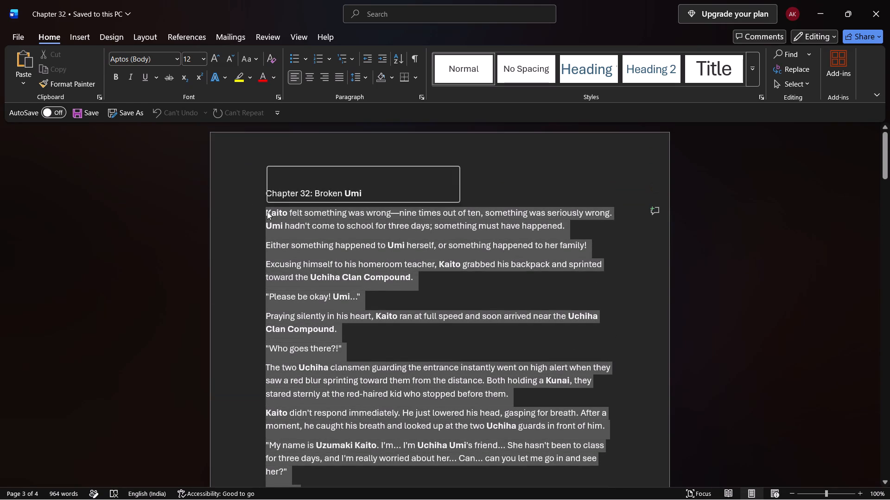
pyautogui.hotkey('ctrl', 'c')
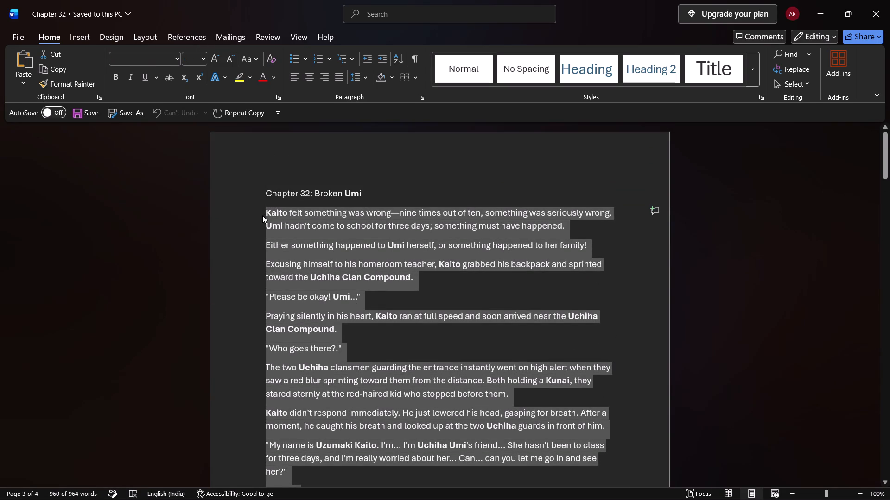
pyautogui.click(593, 488)
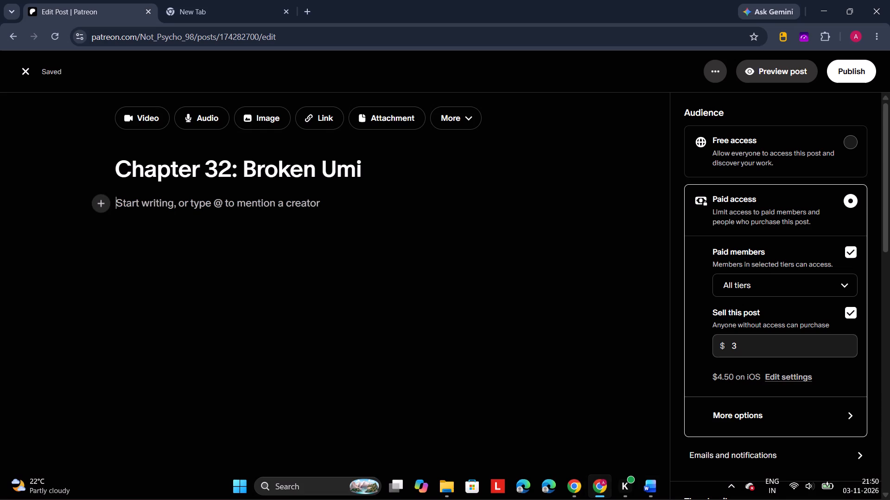
pyautogui.hotkey('ctrl', 'v')
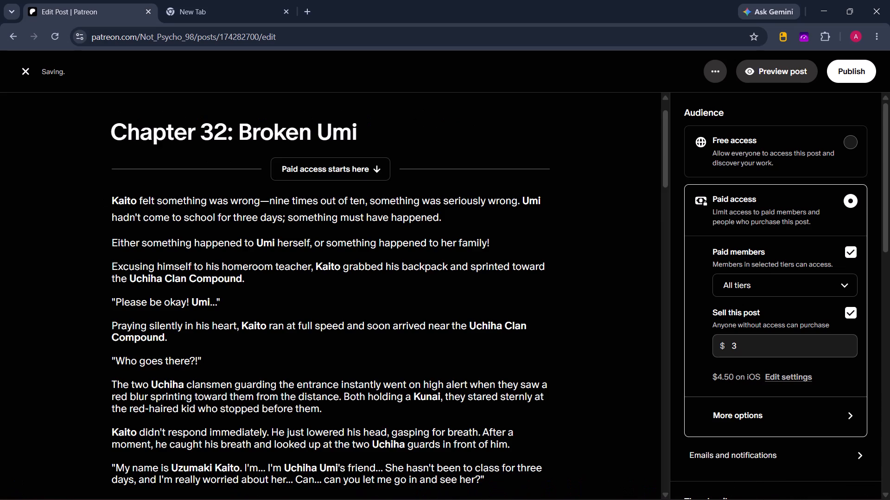
# Add the Chapter 32 post to the NHYWPMATH collection.
pyautogui.scroll(-7, 774, 213)
pyautogui.scroll(-4, 752, 245)
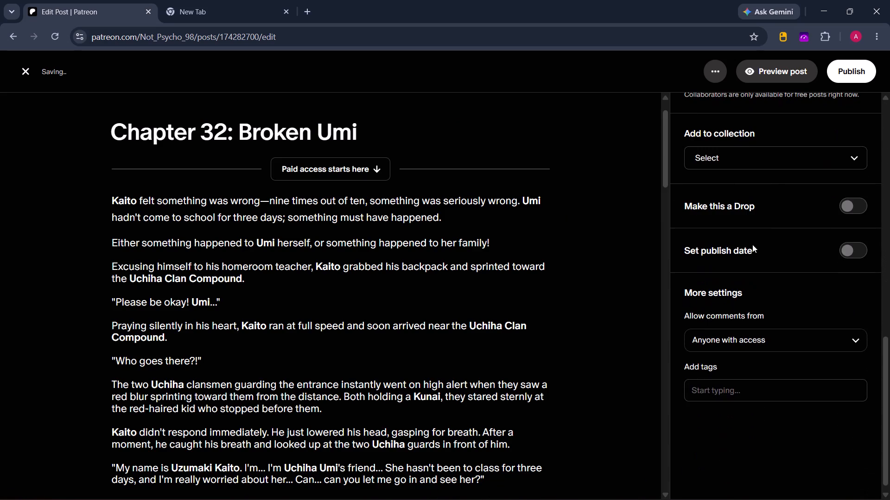
pyautogui.click(735, 159)
pyautogui.click(712, 182)
pyautogui.click(769, 267)
# Schedule the Chapter 32 post for 19-11-2026 at 15:00 and leave the post editor.
pyautogui.click(855, 246)
pyautogui.click(696, 281)
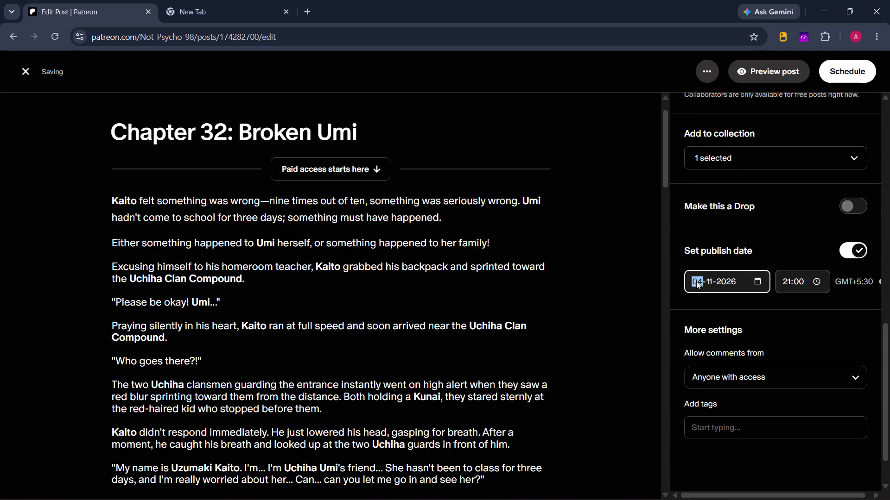
pyautogui.write('19')
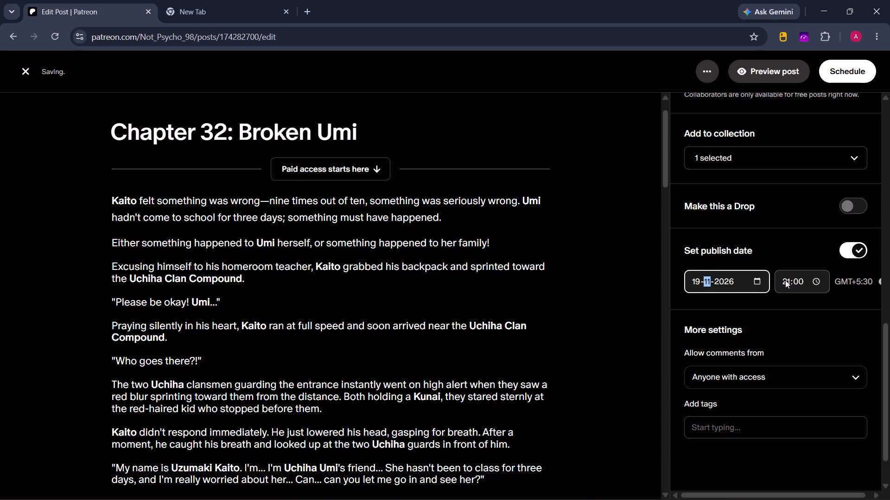
pyautogui.click(786, 280)
pyautogui.write('15')
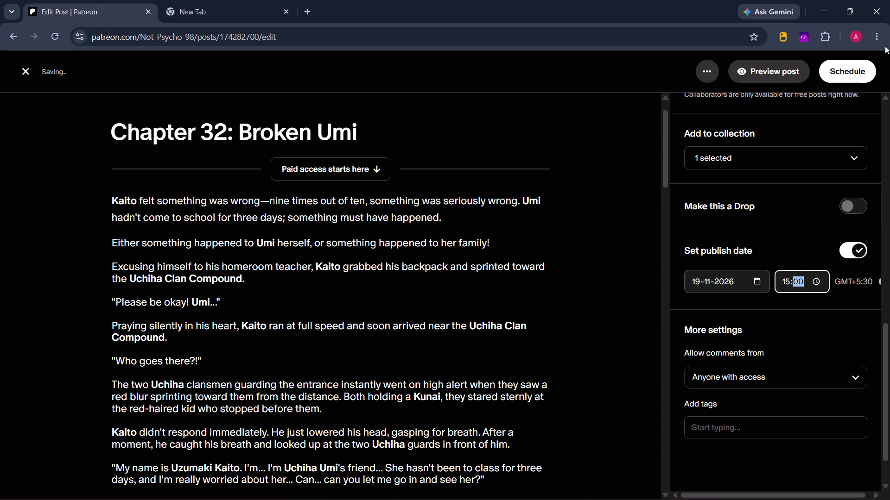
pyautogui.click(850, 73)
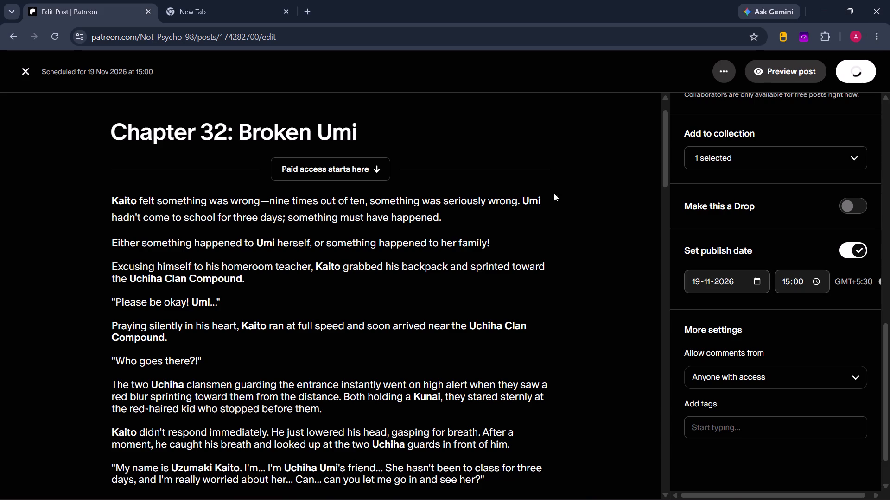
pyautogui.click(543, 309)
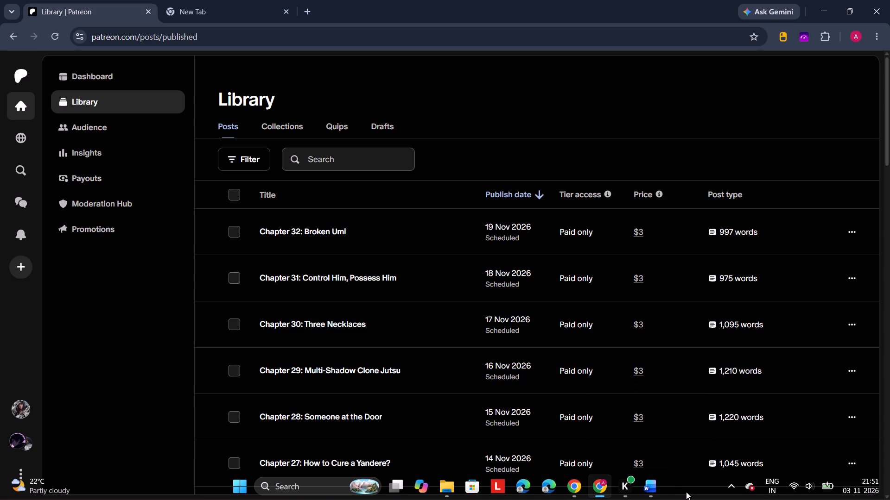
# Close the Chapter 32 Word document and open Chapter 33 from the Naruto hakari folder.
pyautogui.click(642, 488)
pyautogui.click(889, 0)
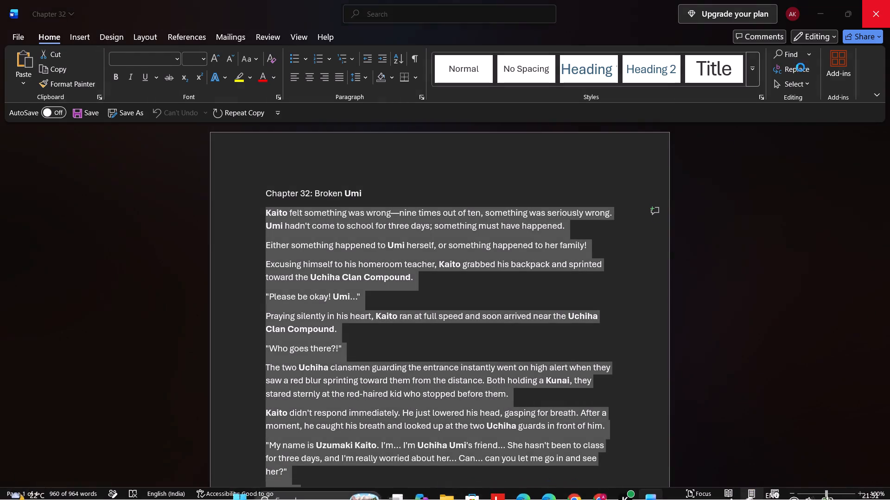
pyautogui.click(481, 340)
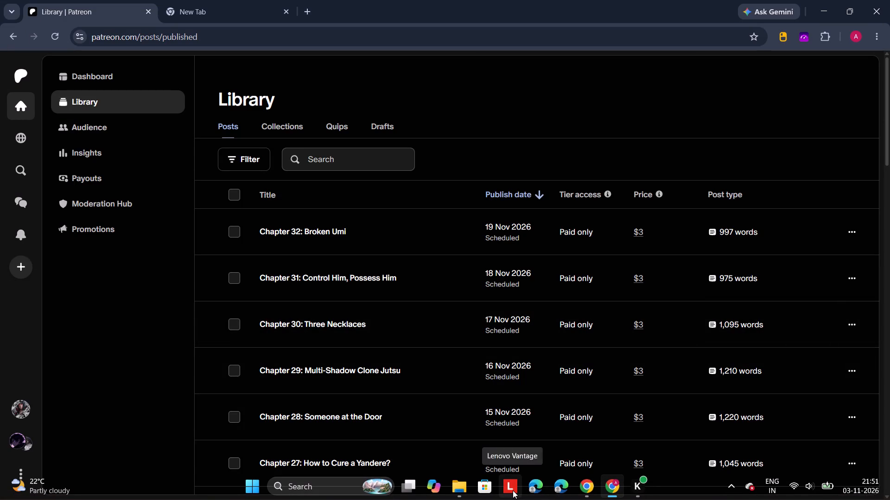
pyautogui.click(462, 491)
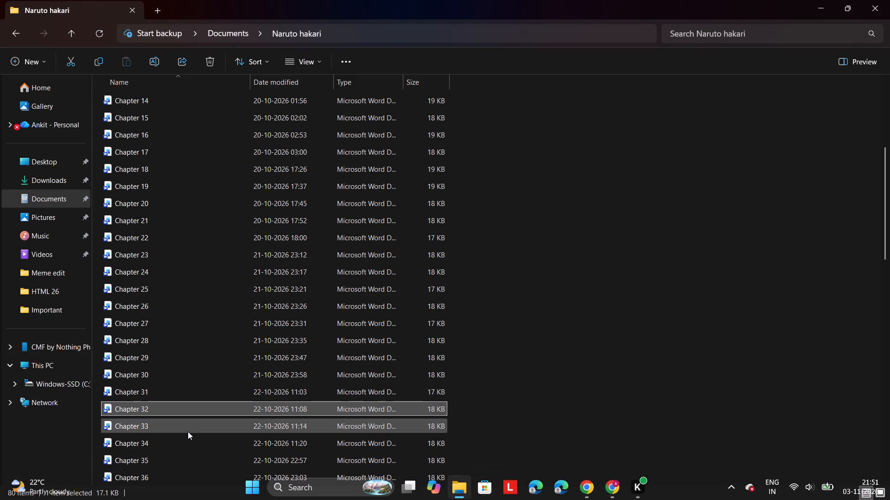
pyautogui.doubleClick(188, 431)
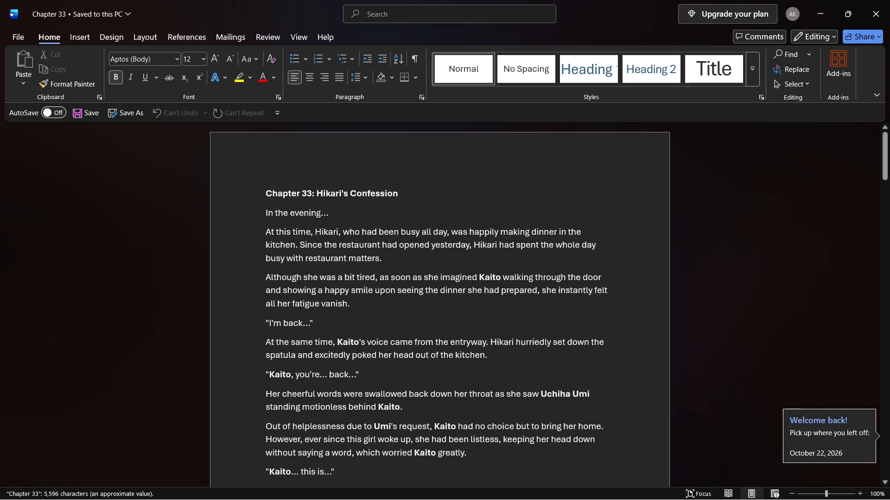
# Copy the heading "Chapter 33: Hikari's Confession" from the Word document and paste it as the title of a new Patreon post.
pyautogui.moveTo(409, 192); pyautogui.dragTo(242, 194)
pyautogui.click(242, 194)
pyautogui.hotkey('ctrl', 'c')
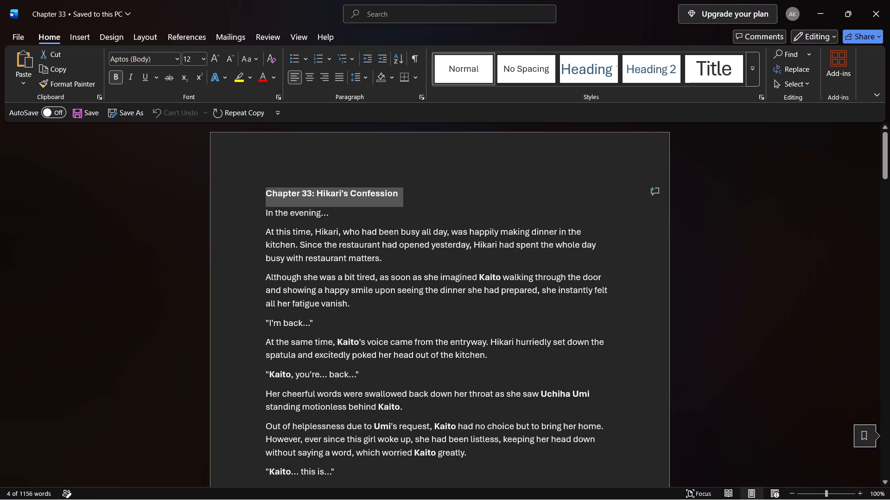
pyautogui.click(590, 488)
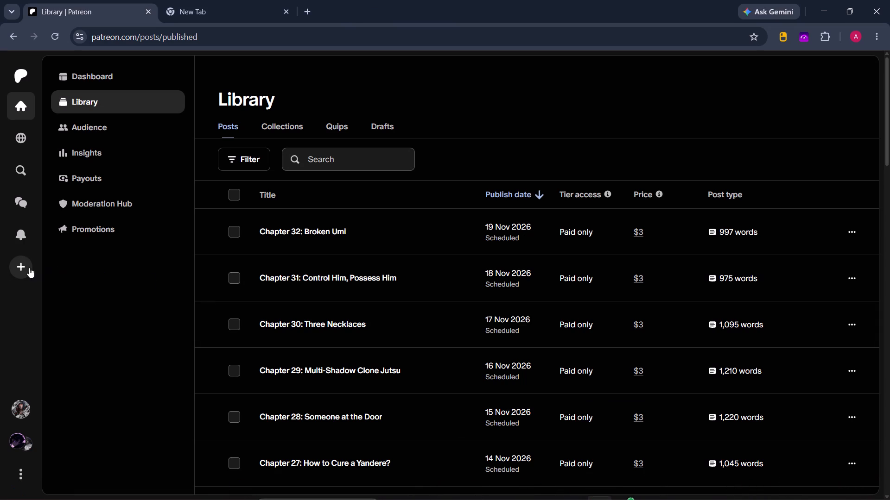
pyautogui.click(29, 267)
pyautogui.click(38, 318)
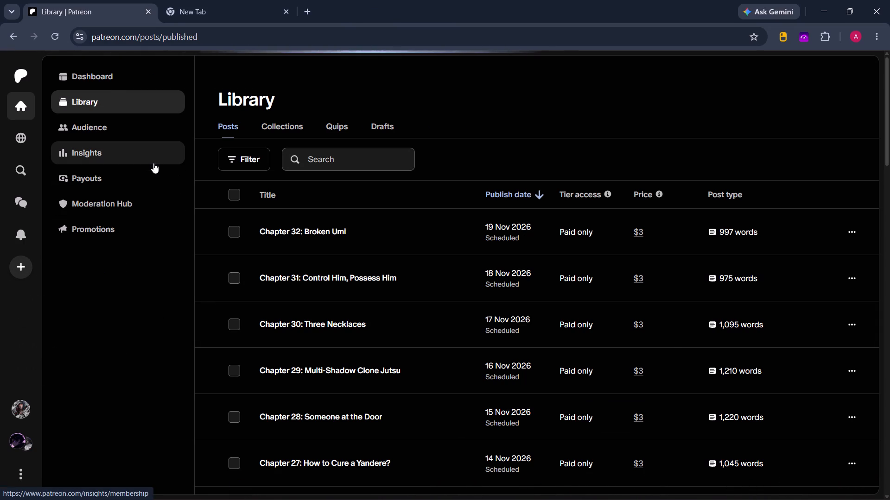
pyautogui.click(163, 166)
pyautogui.hotkey('ctrl', 'v')
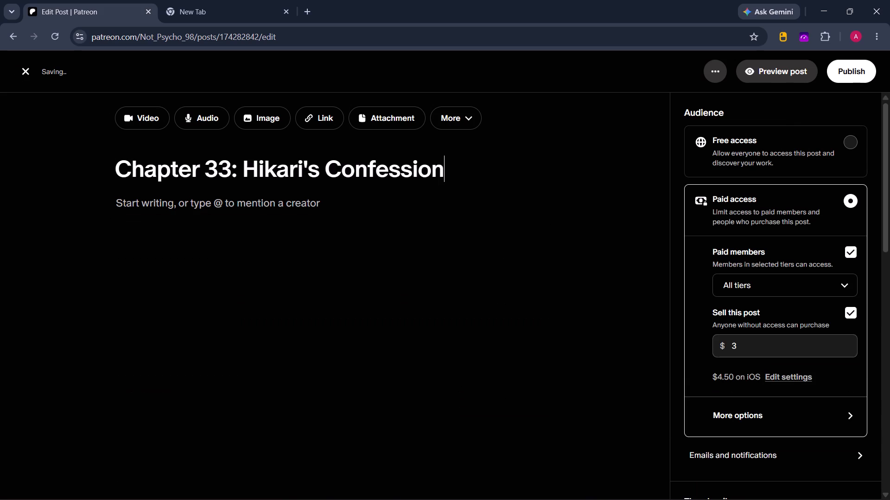
# Copy the Chapter 33 body text, from "In the evening..." to the end, from the Word document into the Patreon post's body.
pyautogui.click(163, 205)
pyautogui.click(647, 491)
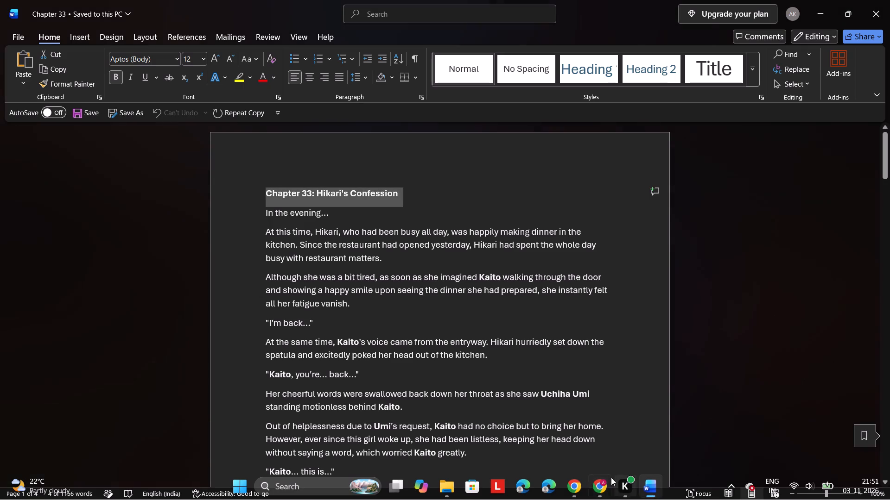
pyautogui.moveTo(889, 176); pyautogui.dragTo(889, 448)
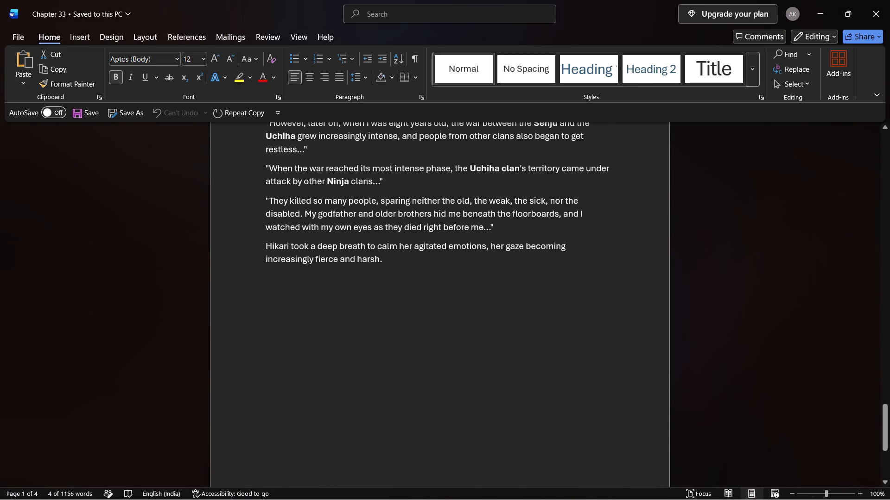
pyautogui.moveTo(390, 269); pyautogui.dragTo(137, 1)
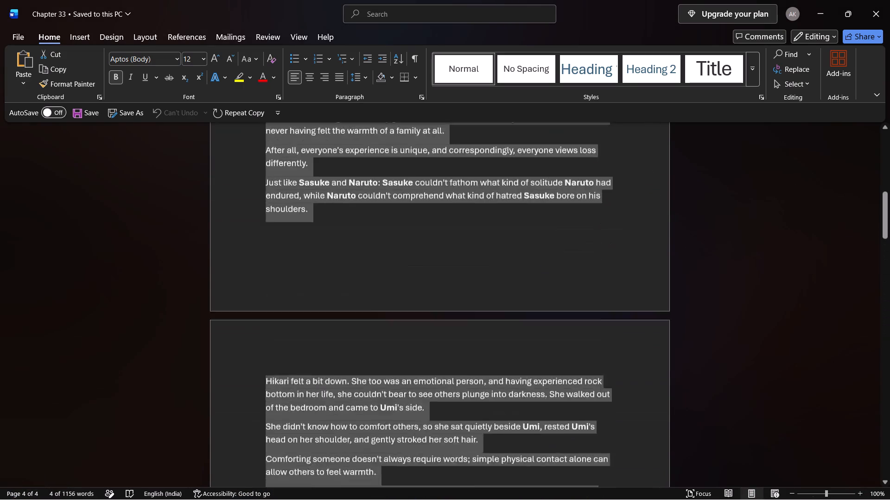
pyautogui.moveTo(137, 1); pyautogui.dragTo(259, 217)
pyautogui.click(259, 217)
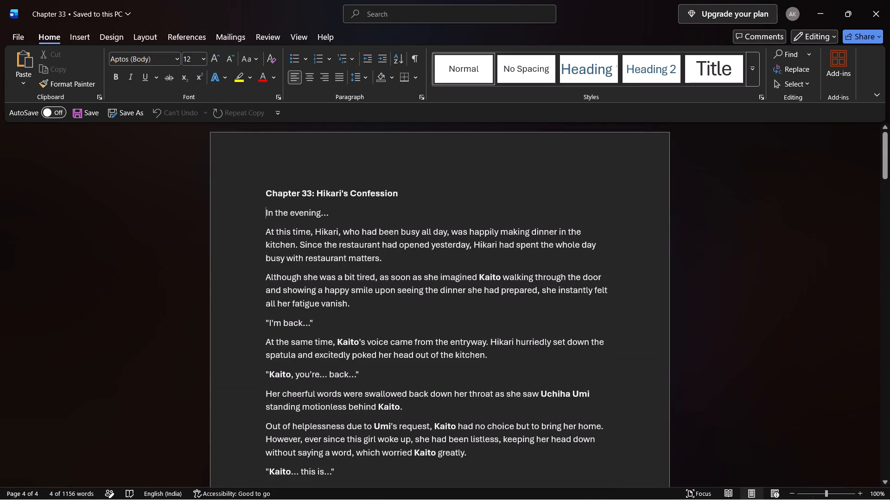
pyautogui.moveTo(889, 160); pyautogui.dragTo(889, 425)
pyautogui.click(889, 425)
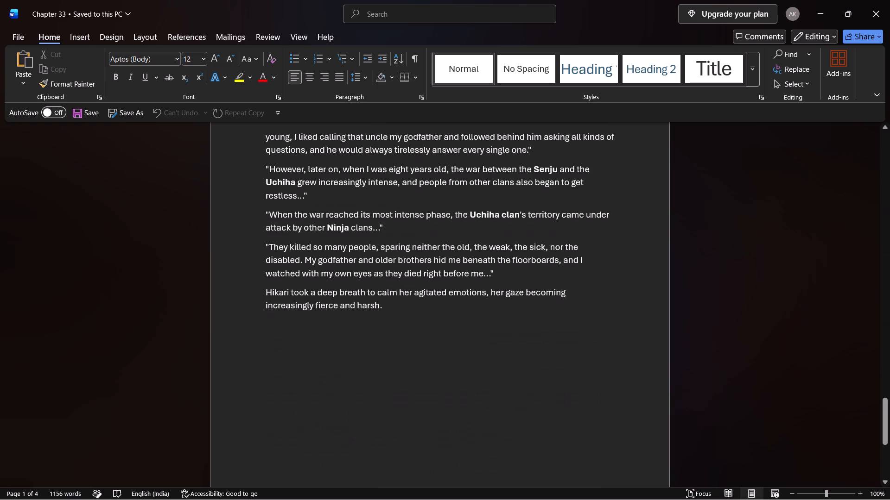
pyautogui.moveTo(392, 313); pyautogui.dragTo(179, 40)
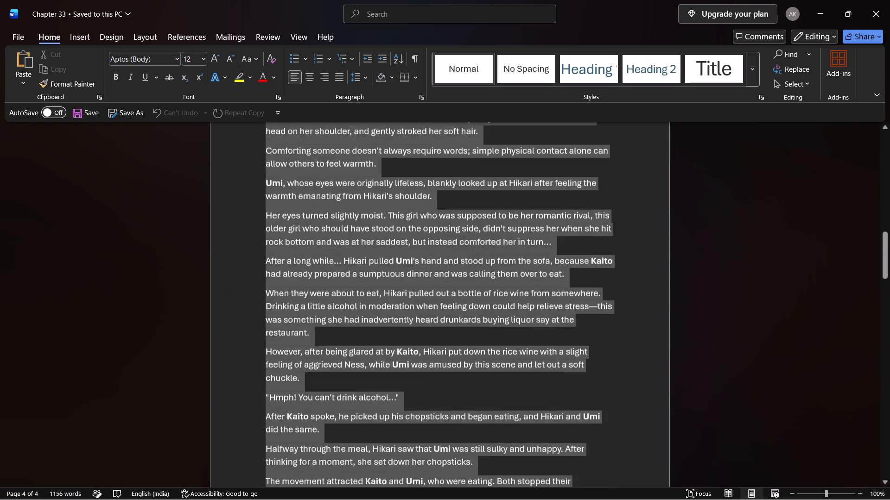
pyautogui.moveTo(179, 40); pyautogui.dragTo(243, 216)
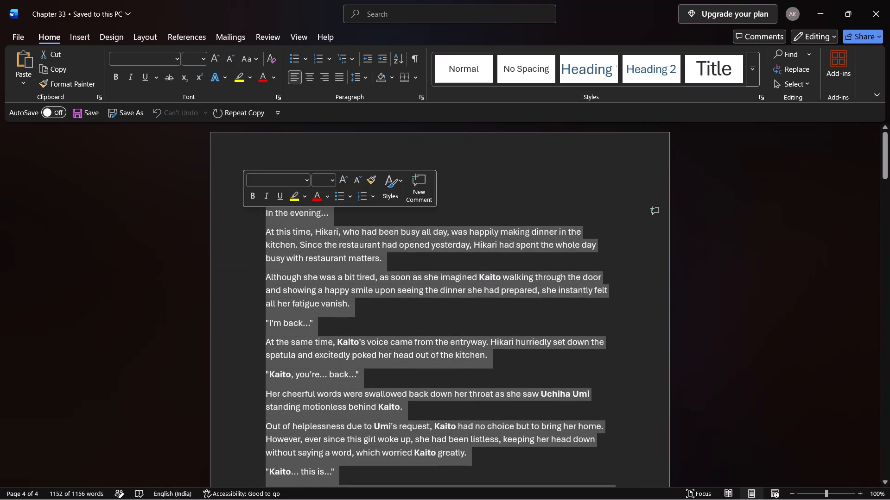
pyautogui.hotkey('ctrl', 'c')
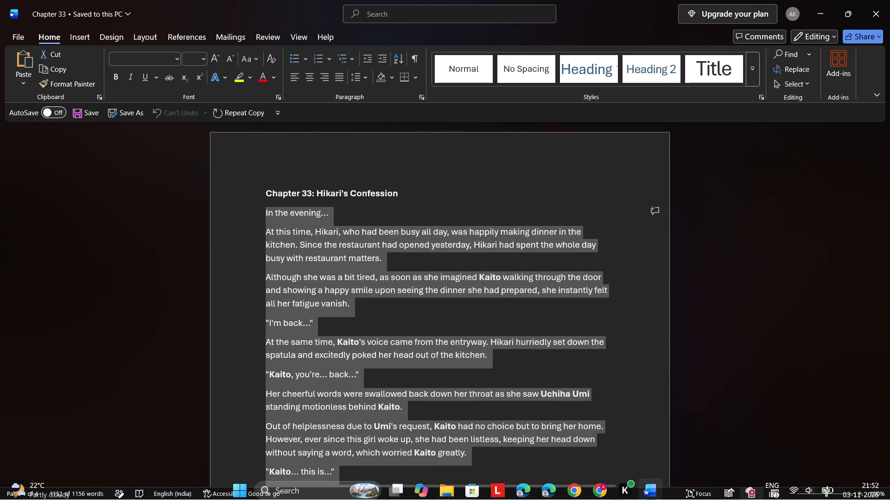
pyautogui.click(596, 492)
pyautogui.hotkey('ctrl', 'v')
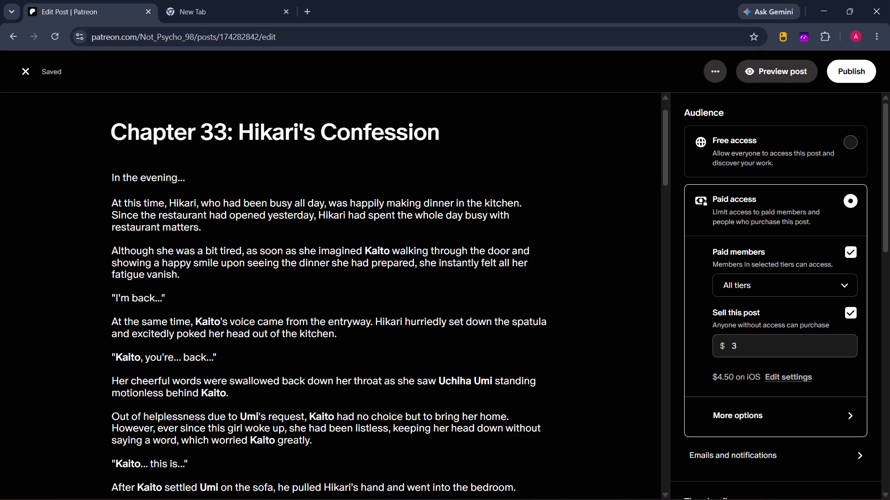
# Add the Chapter 33 post to the NHYWPMATH collection.
pyautogui.scroll(-3, 786, 241)
pyautogui.scroll(-5, 795, 280)
pyautogui.scroll(1, 797, 281)
pyautogui.scroll(-2, 797, 281)
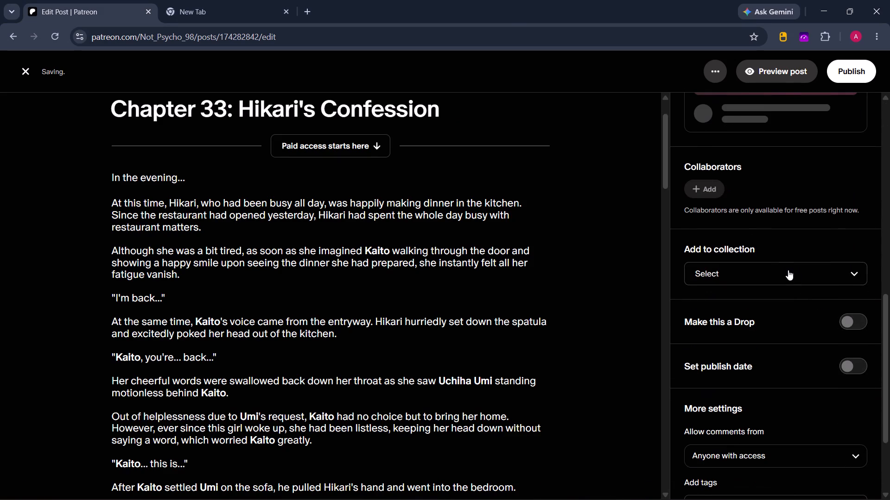
pyautogui.click(781, 273)
pyautogui.click(715, 312)
pyautogui.click(798, 396)
# Schedule the Chapter 33 post for 20-11-2026 at 15:00 and leave the post editor.
pyautogui.click(838, 372)
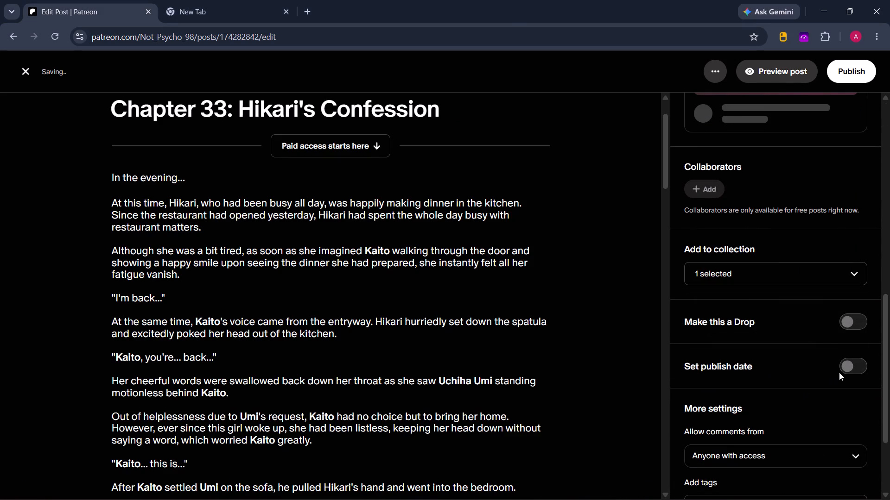
pyautogui.click(845, 370)
pyautogui.click(699, 400)
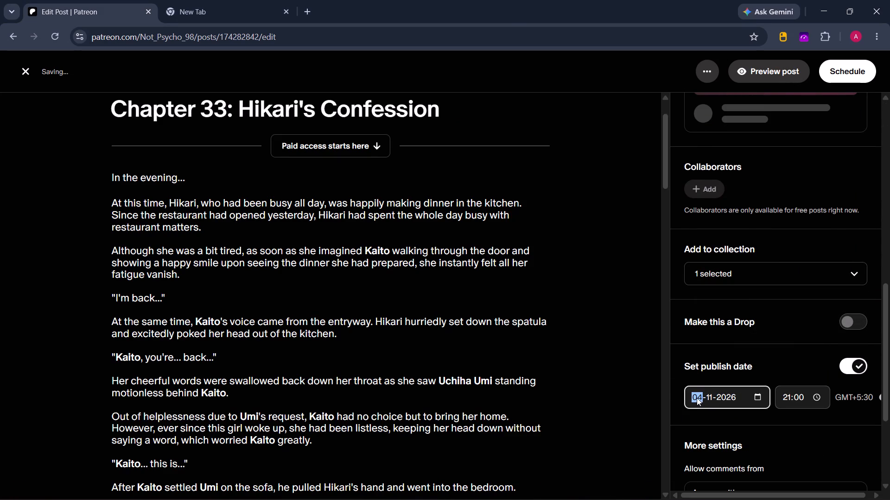
pyautogui.write('20')
pyautogui.click(789, 399)
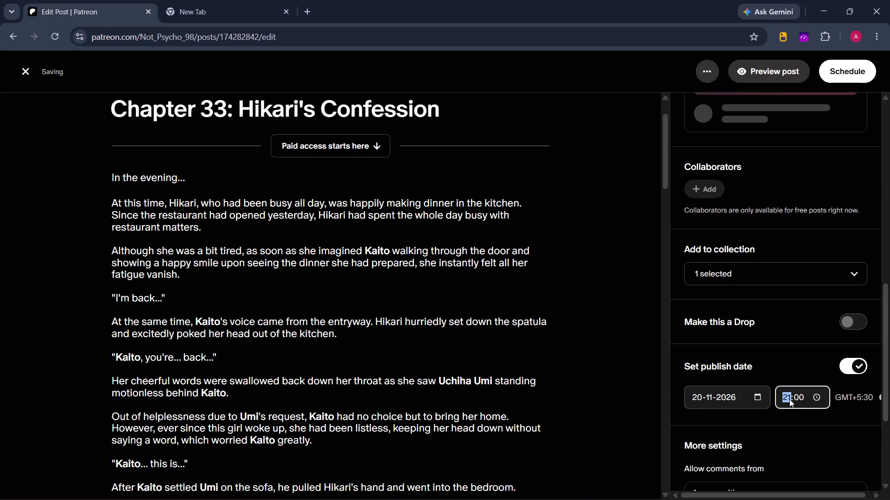
pyautogui.write('15')
pyautogui.scroll(-1, 753, 365)
pyautogui.scroll(3, 754, 364)
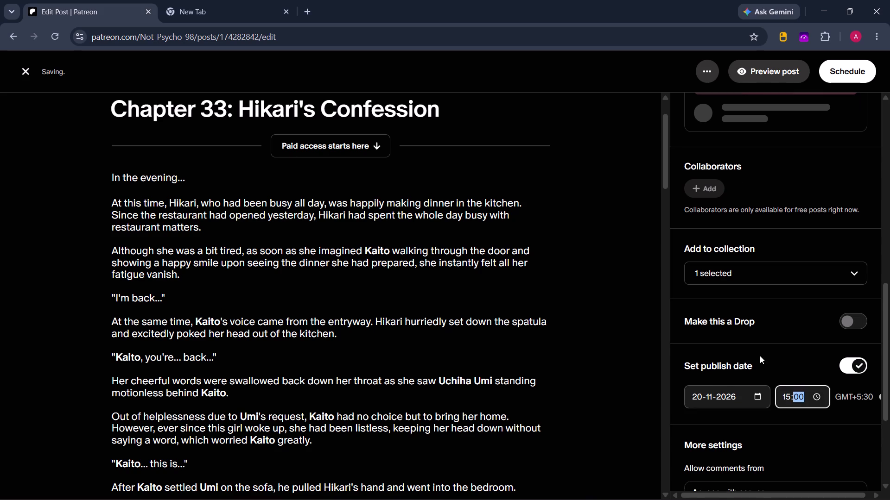
pyautogui.scroll(-9, 760, 356)
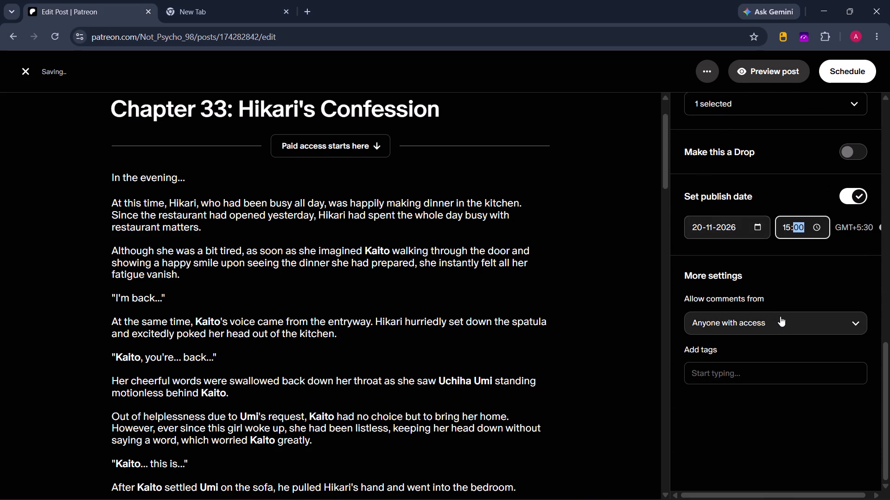
pyautogui.scroll(4, 780, 316)
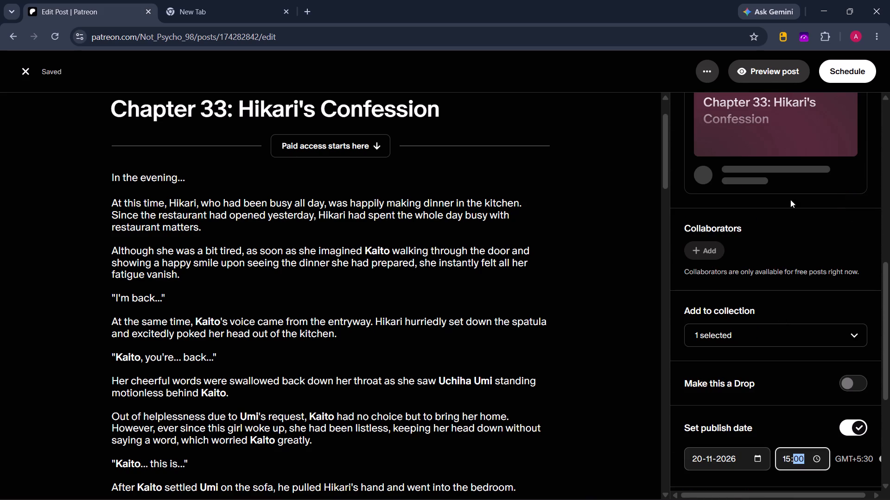
pyautogui.scroll(-5, 813, 257)
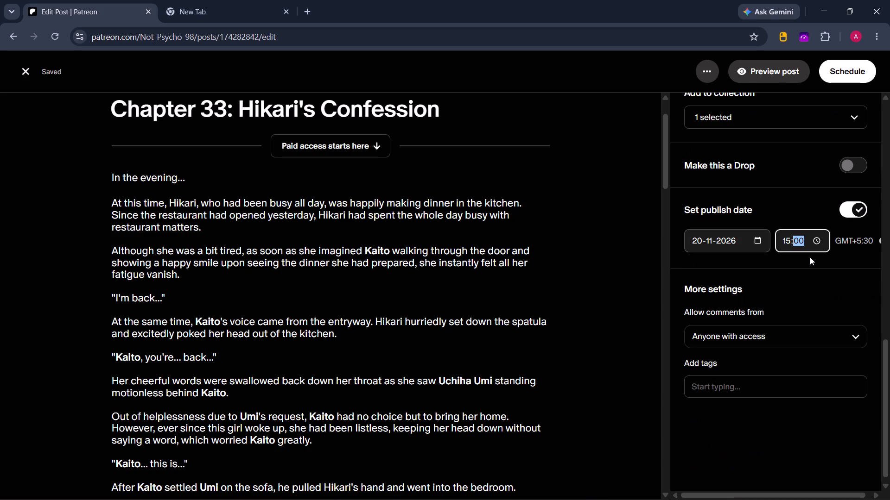
pyautogui.click(839, 73)
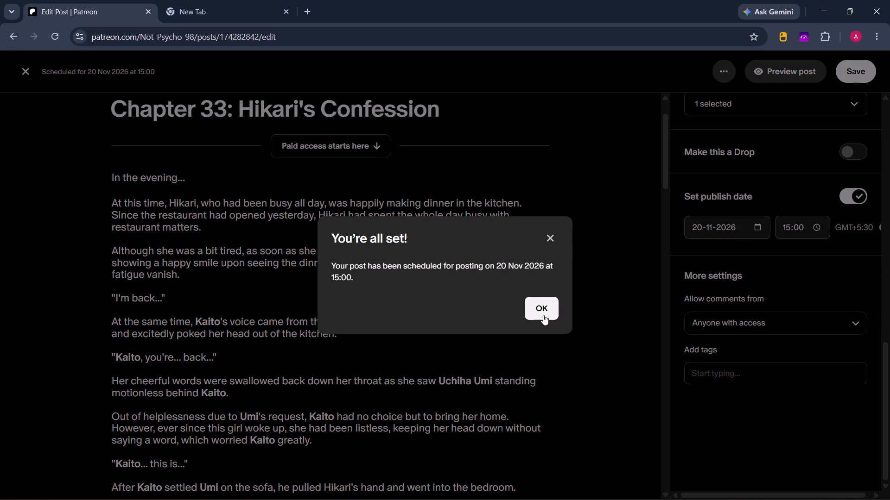
pyautogui.click(543, 314)
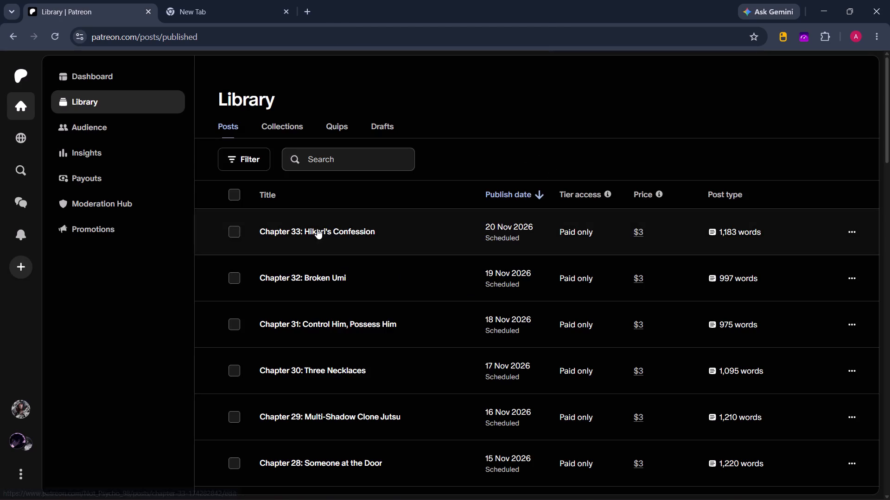
# Find the "Topic for members" post in the library and open it for editing.
pyautogui.scroll(-8, 350, 314)
pyautogui.scroll(1, 419, 354)
pyautogui.scroll(-2, 419, 354)
pyautogui.scroll(1, 420, 354)
pyautogui.scroll(-7, 426, 359)
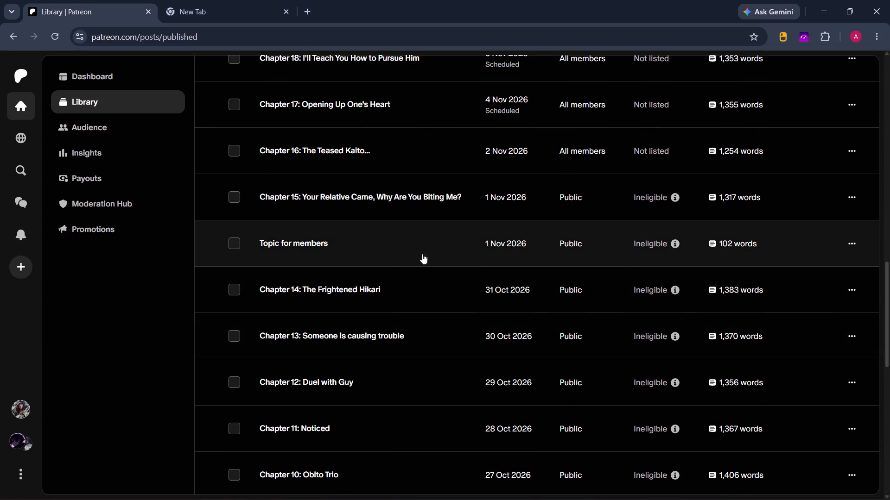
pyautogui.click(301, 247)
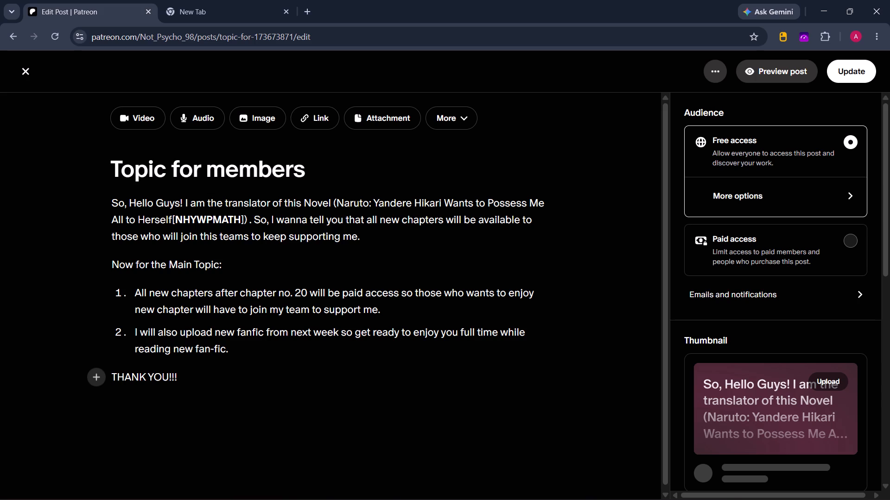
# In the second list item, replace "from next week" with "when this fanfic will be completed" and update the post.
pyautogui.click(339, 331)
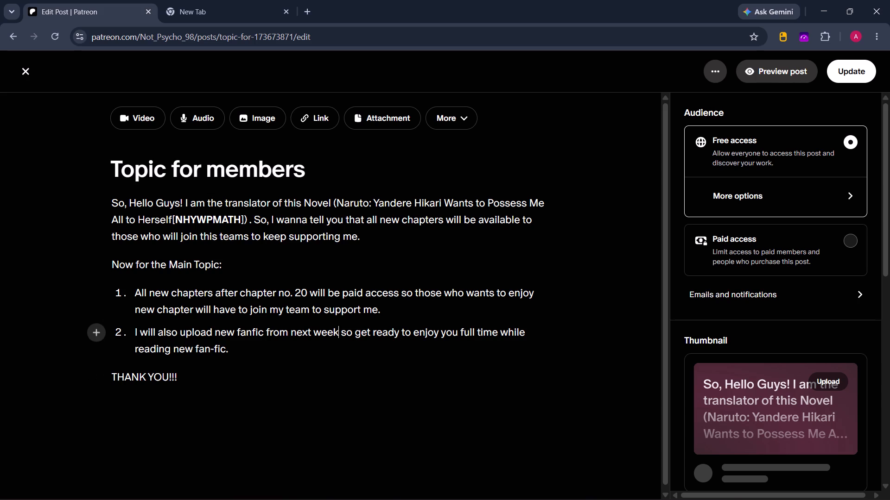
pyautogui.press('BackSpace')
pyautogui.press('BackSpace')
pyautogui.press('BackSpace')
pyautogui.press('BackSpace')
pyautogui.press('BackSpace')
pyautogui.press('BackSpace')
pyautogui.press('BackSpace')
pyautogui.press('BackSpace')
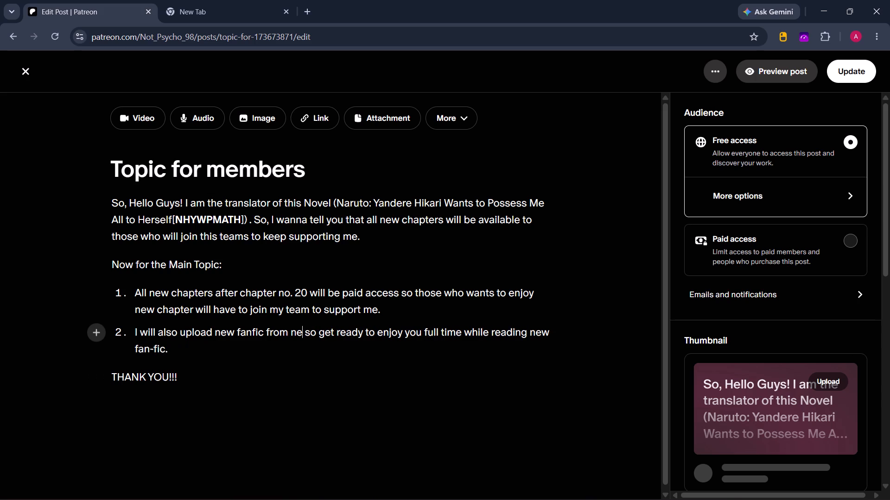
pyautogui.press('BackSpace')
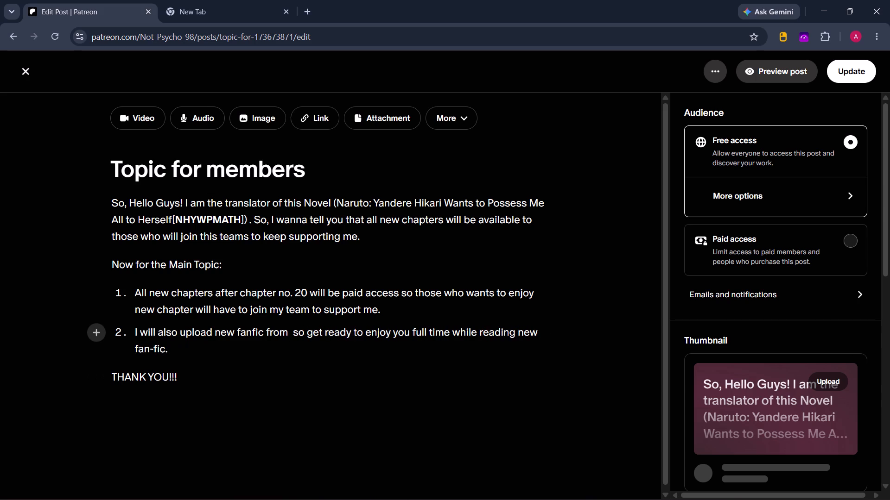
pyautogui.press('BackSpace')
pyautogui.press('BackSpace')
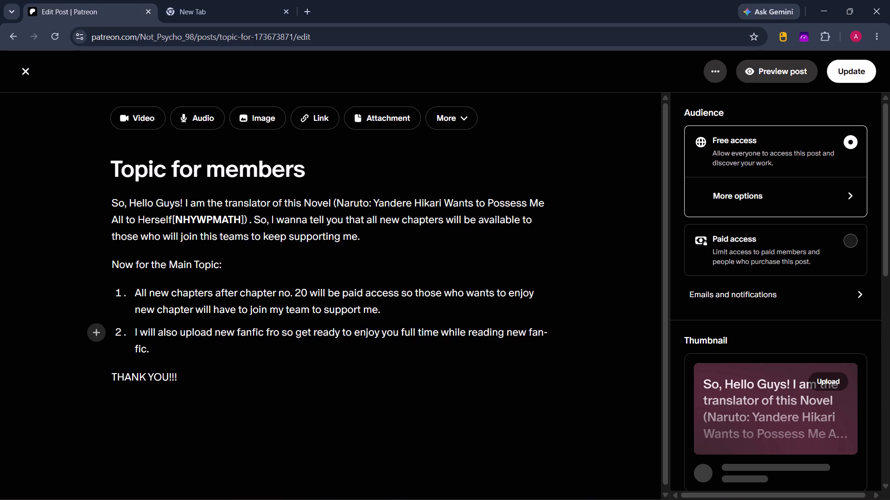
pyautogui.press('BackSpace')
pyautogui.press('BackSpace')
pyautogui.press('BackSpace')
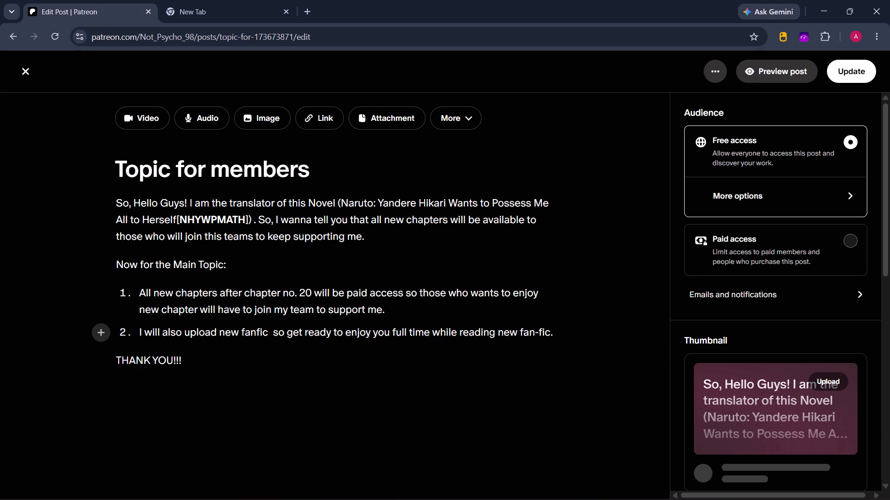
pyautogui.press('w')
pyautogui.write('hen')
pyautogui.press('space')
pyautogui.write('this')
pyautogui.press('space')
pyautogui.write('fanfic')
pyautogui.press('space')
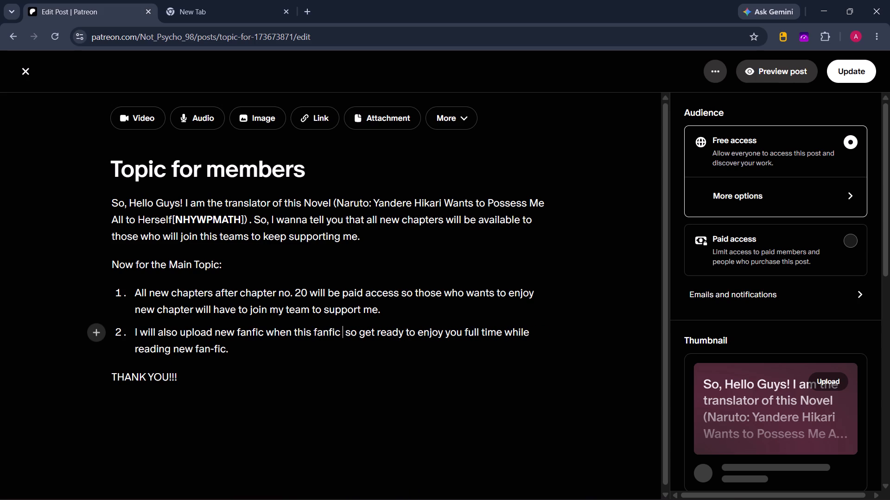
pyautogui.write('will')
pyautogui.press('space')
pyautogui.write('be comple')
pyautogui.write('ted')
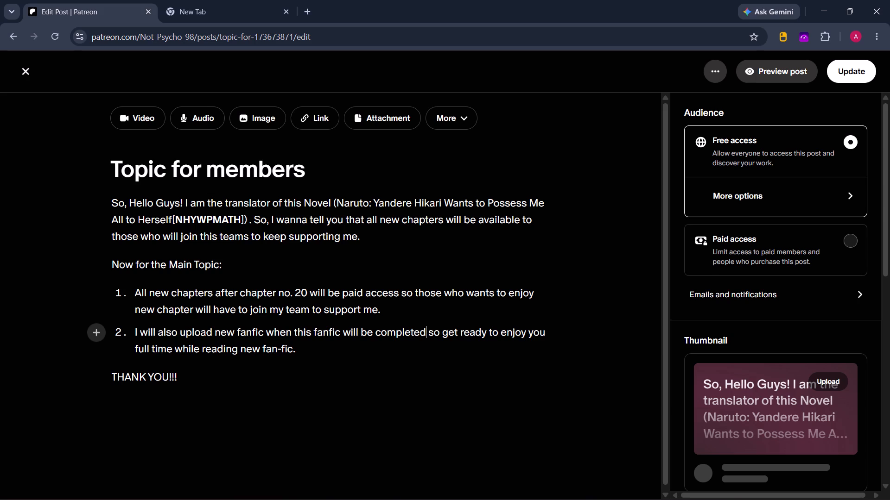
pyautogui.scroll(-5, 368, 337)
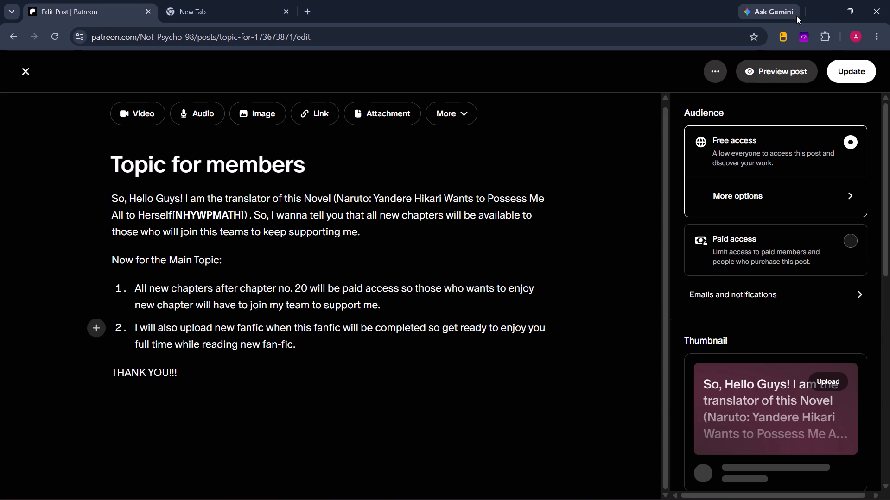
pyautogui.click(850, 69)
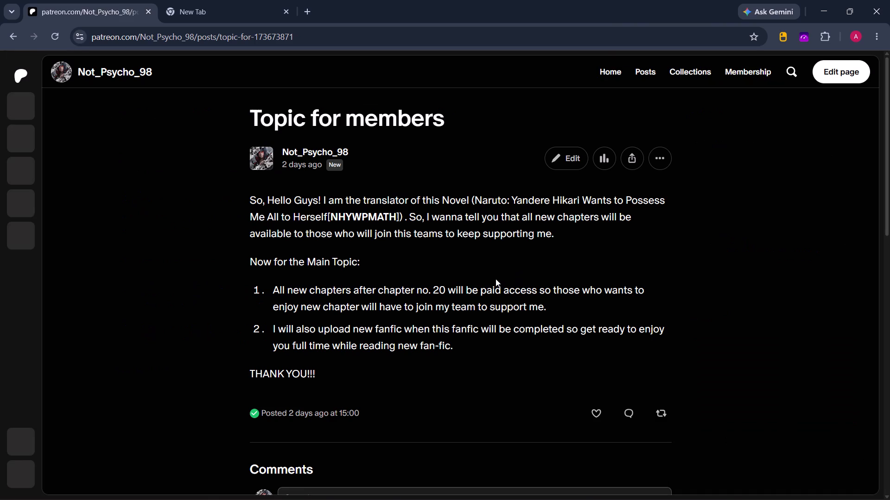
# Review the published "Topic for members" post and its performance figures.
pyautogui.scroll(-3, 458, 305)
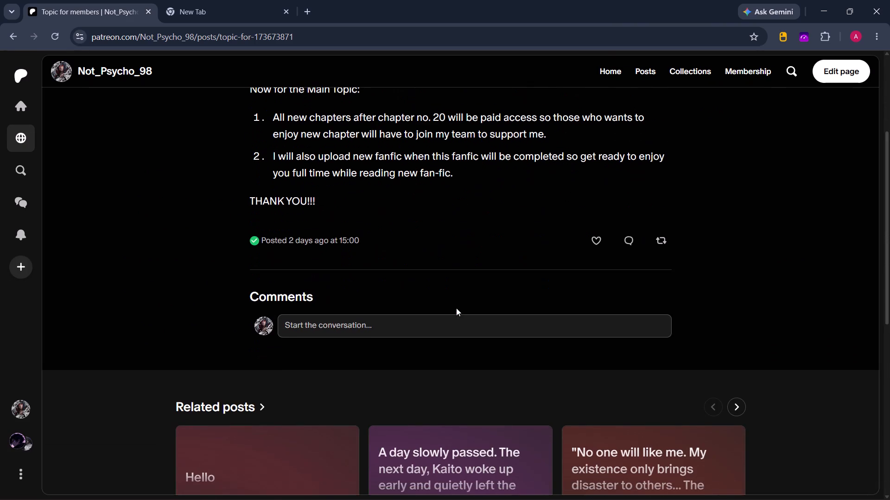
pyautogui.scroll(3, 439, 300)
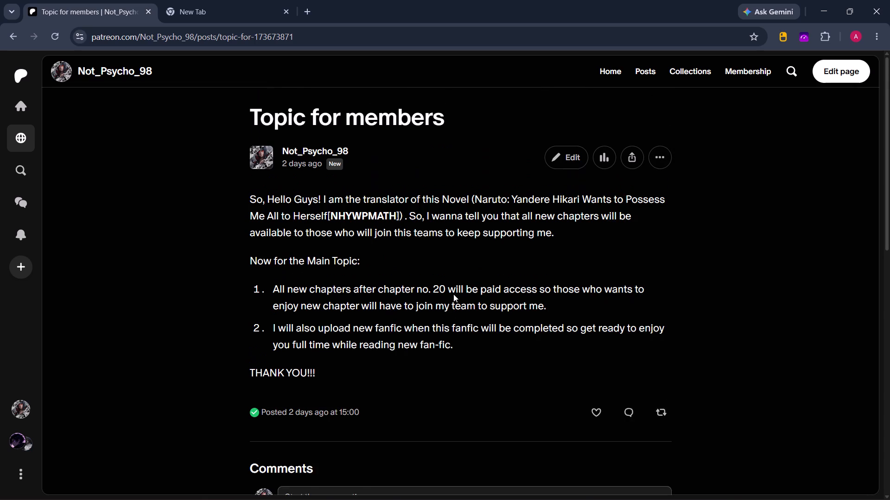
pyautogui.click(612, 162)
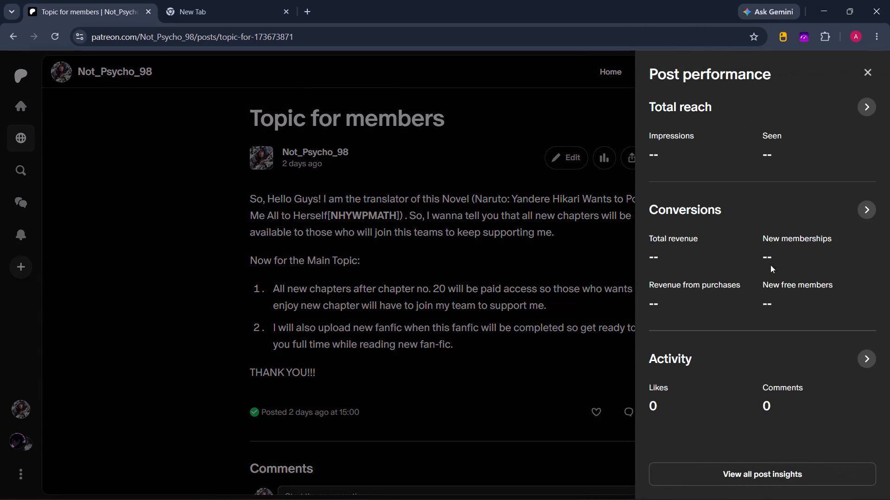
pyautogui.click(868, 69)
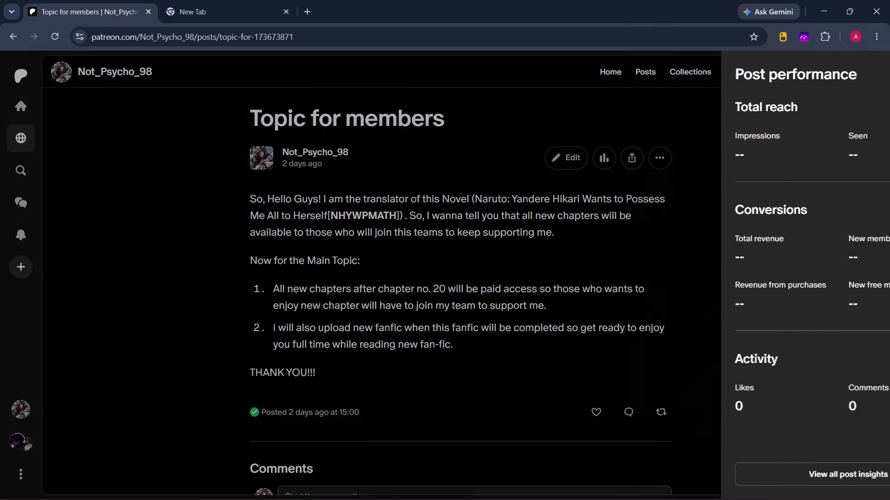
# Go back to the creator dashboard.
pyautogui.click(25, 112)
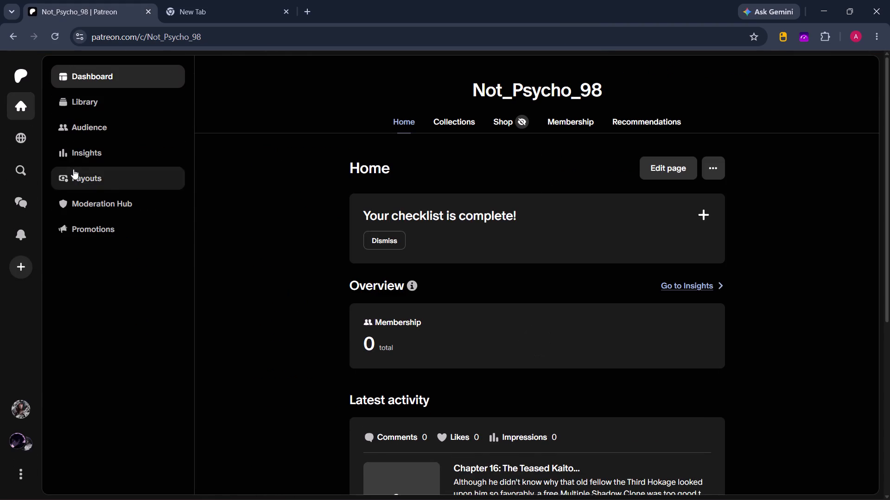
# Open the post library to check the most recently scheduled chapter.
pyautogui.click(117, 94)
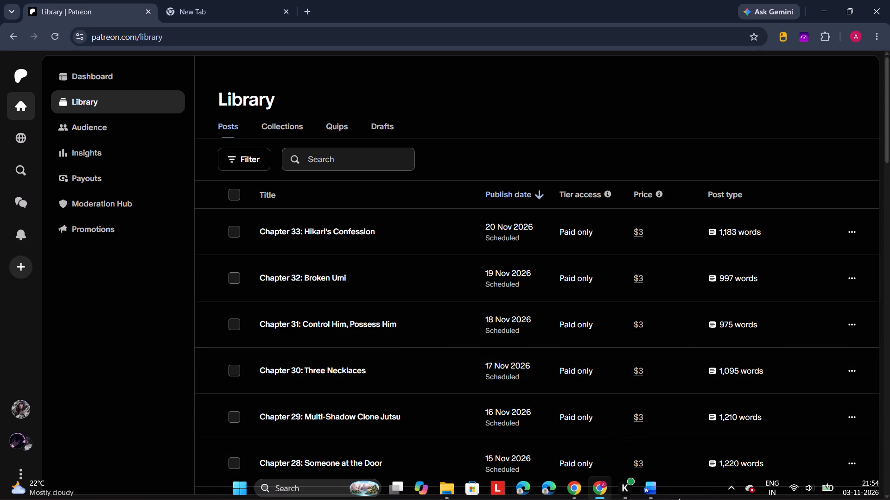
# Close the current chapter document in Word and open the Chapter 34 document from the file folder.
pyautogui.click(657, 490)
pyautogui.click(889, 2)
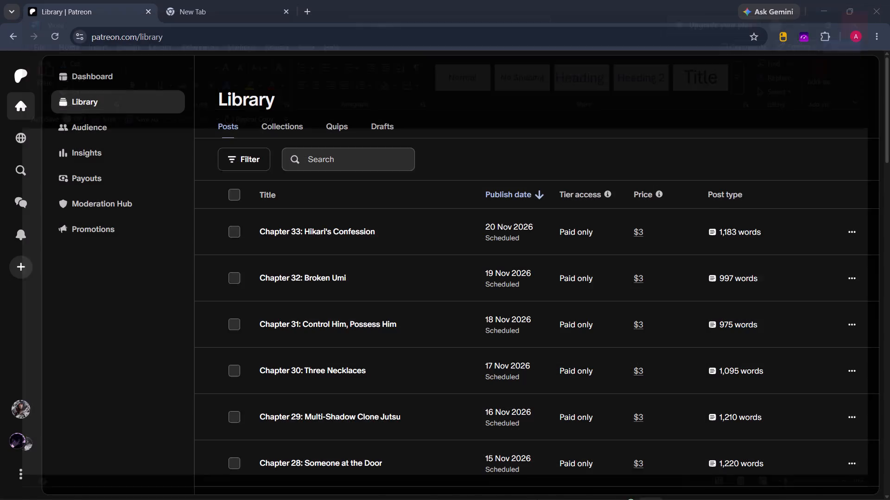
pyautogui.click(453, 488)
pyautogui.doubleClick(176, 440)
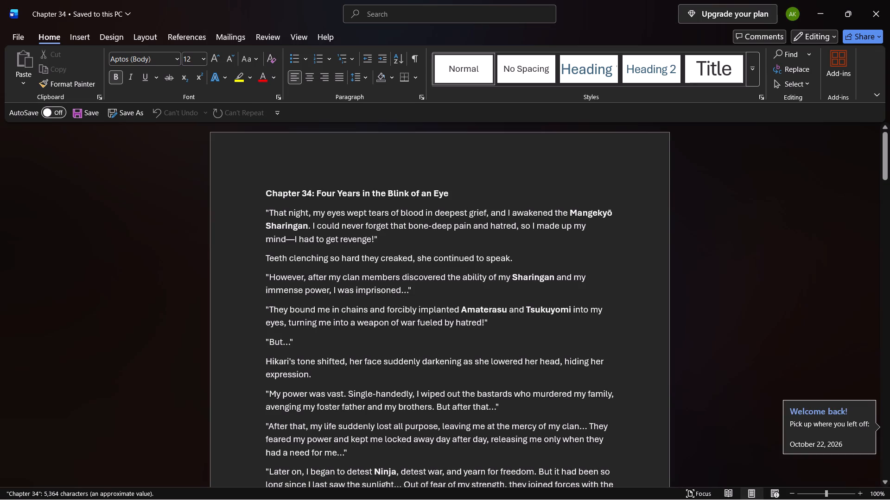
# Copy the heading "Chapter 34: Four Years in the Blink of an Eye" from Word and paste it as a new Patreon post's title.
pyautogui.moveTo(462, 202); pyautogui.dragTo(279, 190)
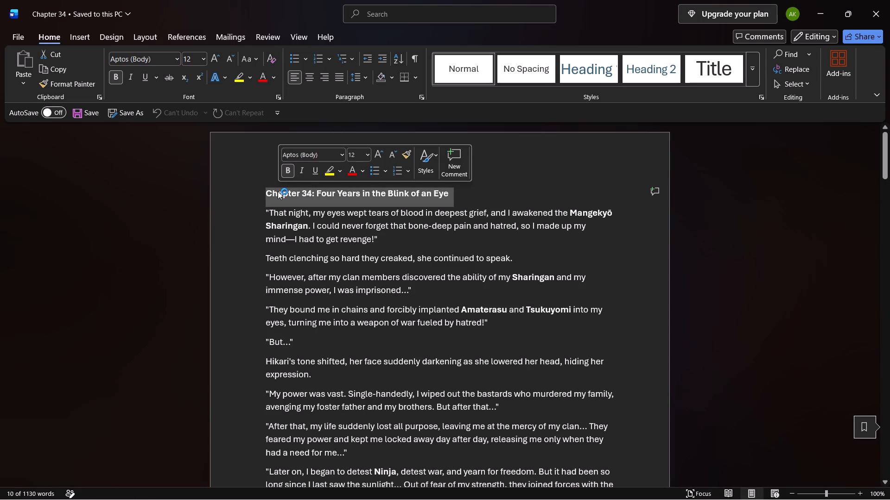
pyautogui.hotkey('ctrl', 'c')
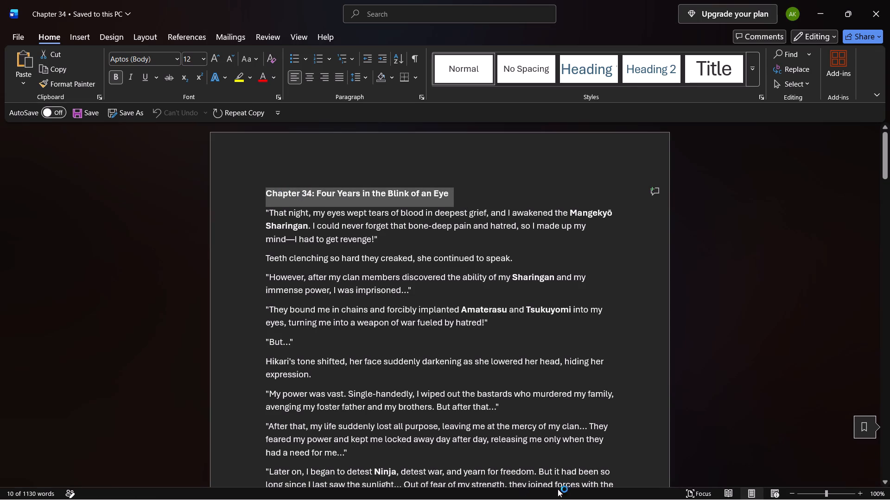
pyautogui.click(593, 487)
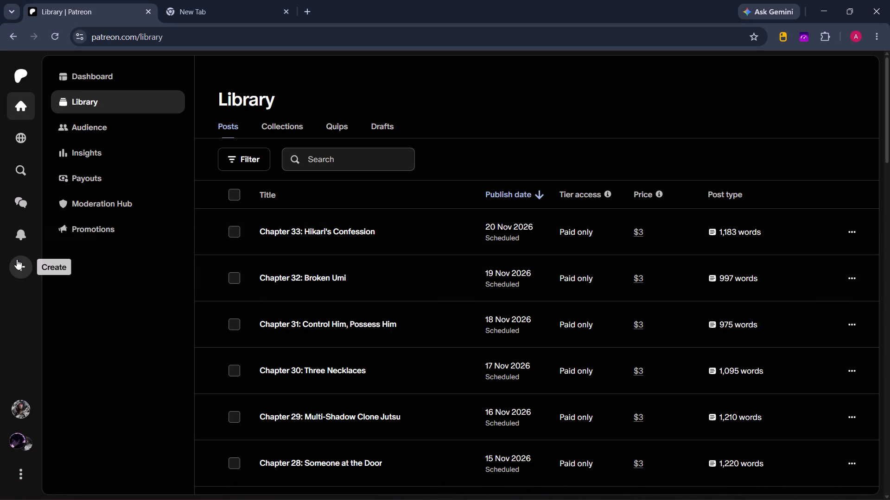
pyautogui.click(21, 269)
pyautogui.click(42, 326)
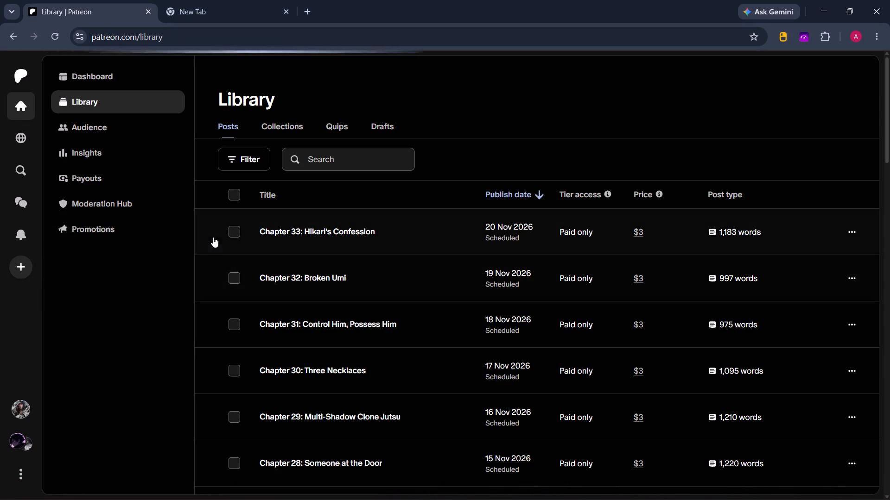
pyautogui.click(178, 164)
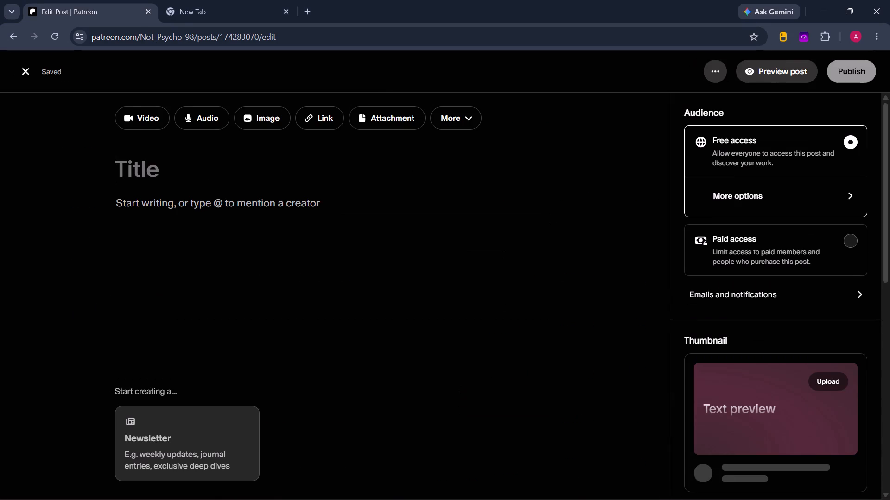
pyautogui.hotkey('ctrl', 'v')
# Copy the whole body text of Chapter 34 below the heading in Word and return to the Patreon post draft.
pyautogui.click(648, 487)
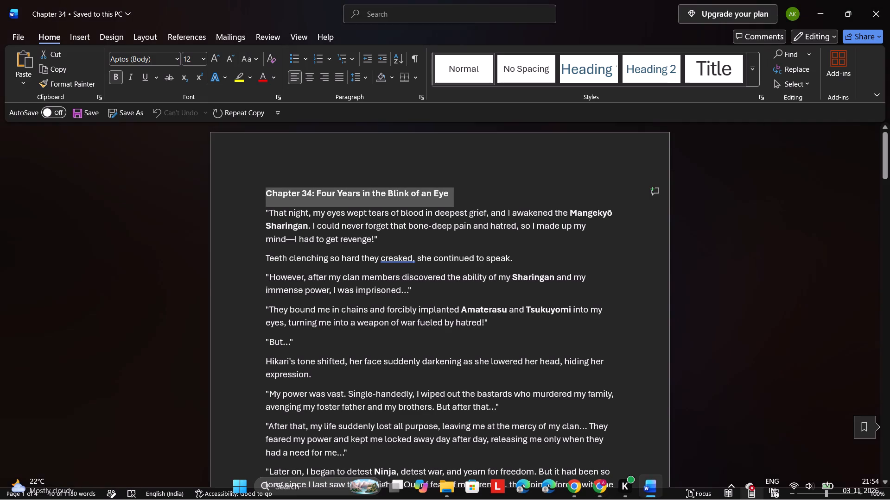
pyautogui.moveTo(889, 163); pyautogui.dragTo(879, 405)
pyautogui.moveTo(615, 374); pyautogui.dragTo(157, 73)
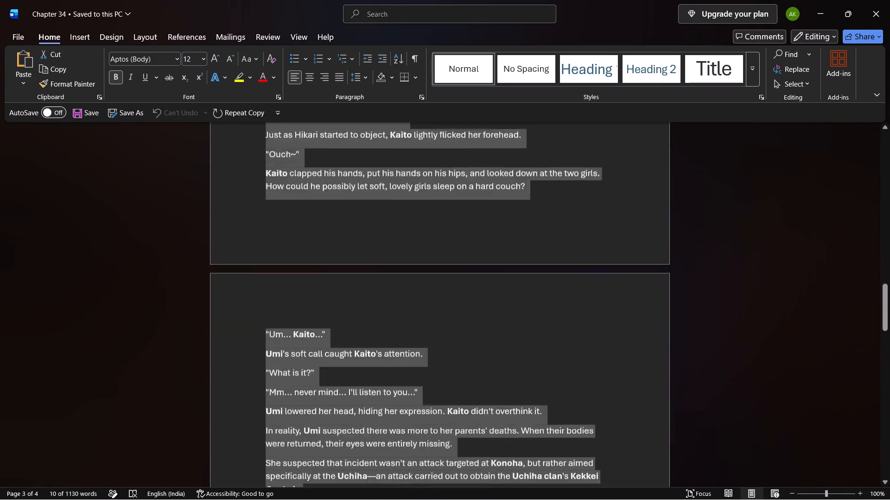
pyautogui.moveTo(157, 73); pyautogui.dragTo(242, 209)
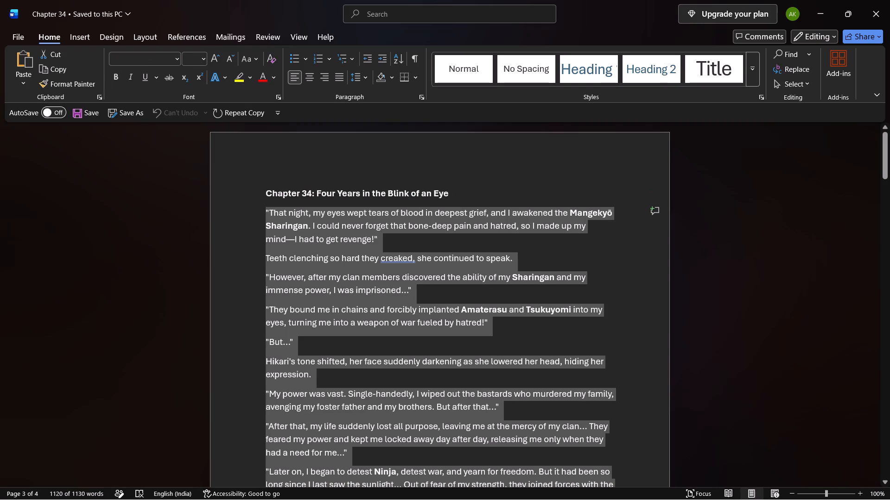
pyautogui.hotkey('ctrl', 'c')
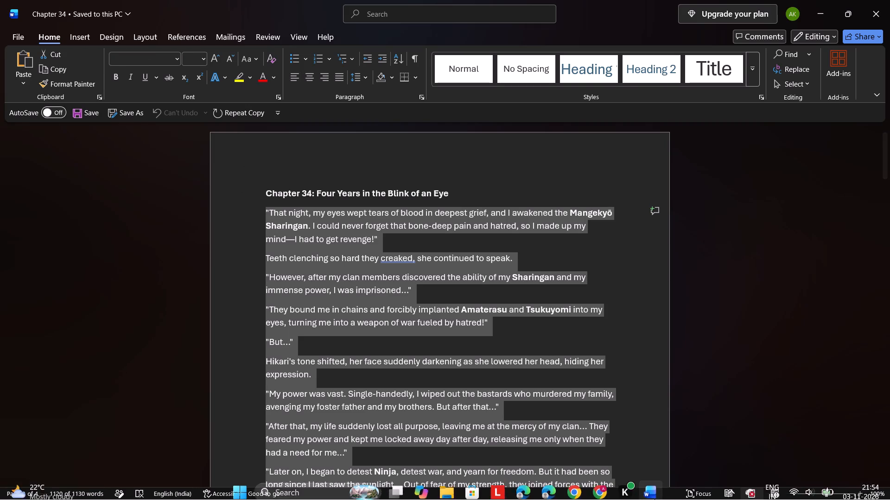
pyautogui.click(598, 488)
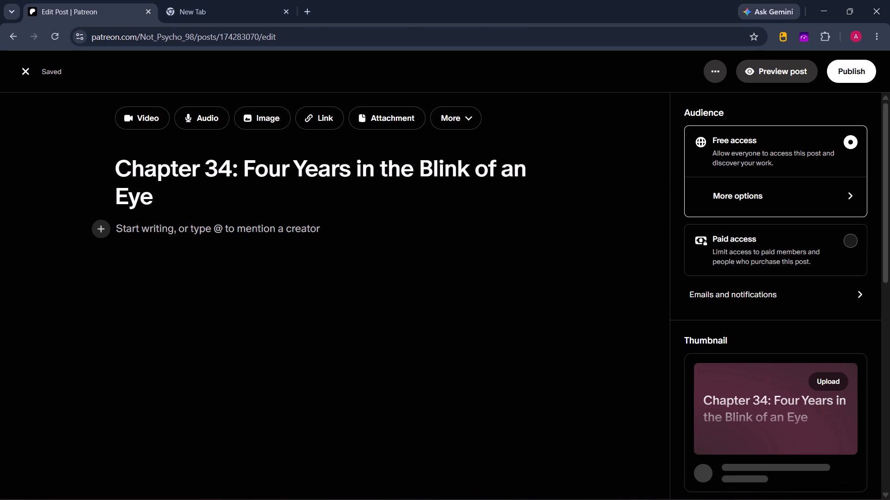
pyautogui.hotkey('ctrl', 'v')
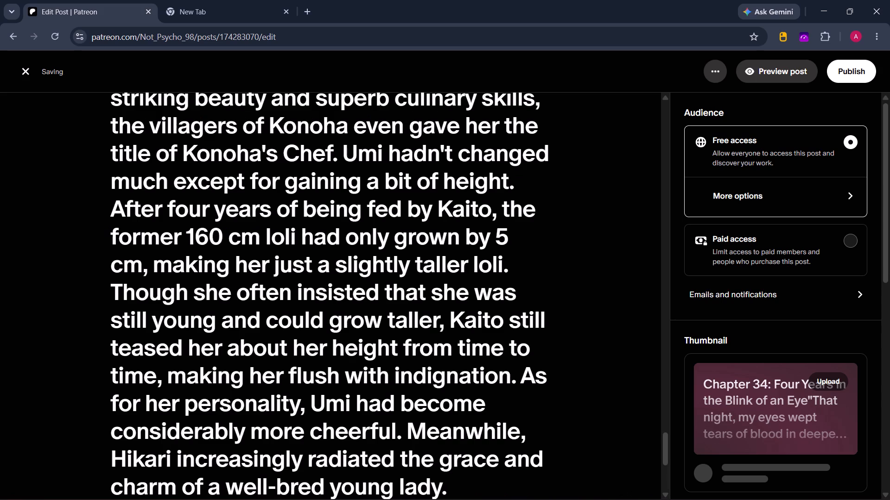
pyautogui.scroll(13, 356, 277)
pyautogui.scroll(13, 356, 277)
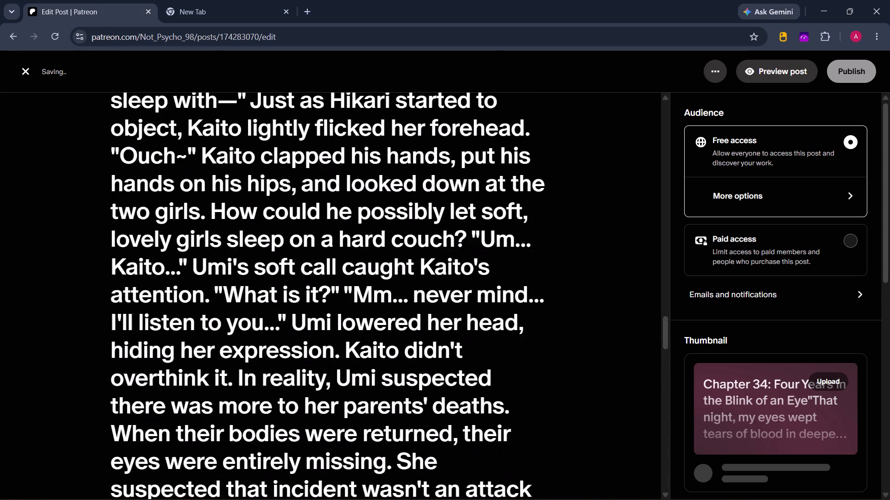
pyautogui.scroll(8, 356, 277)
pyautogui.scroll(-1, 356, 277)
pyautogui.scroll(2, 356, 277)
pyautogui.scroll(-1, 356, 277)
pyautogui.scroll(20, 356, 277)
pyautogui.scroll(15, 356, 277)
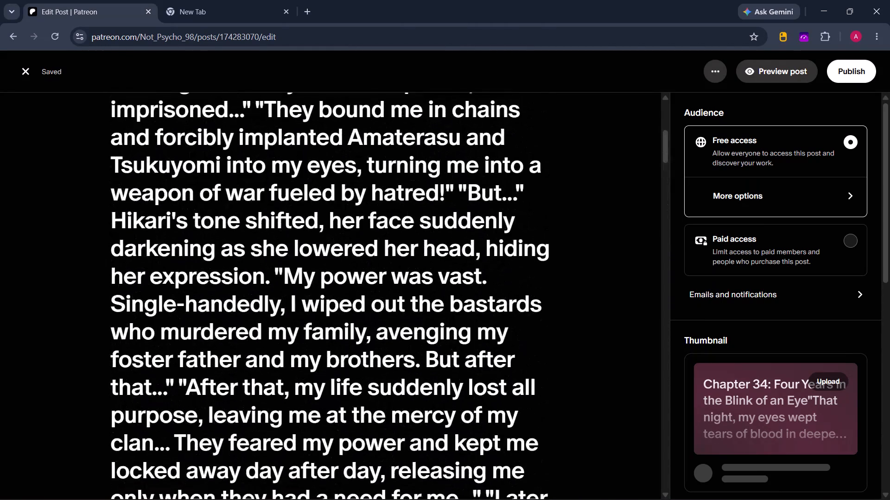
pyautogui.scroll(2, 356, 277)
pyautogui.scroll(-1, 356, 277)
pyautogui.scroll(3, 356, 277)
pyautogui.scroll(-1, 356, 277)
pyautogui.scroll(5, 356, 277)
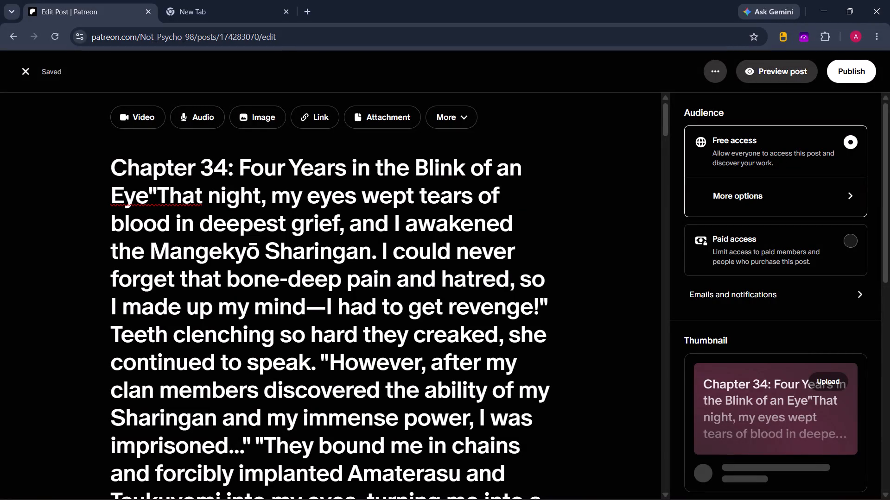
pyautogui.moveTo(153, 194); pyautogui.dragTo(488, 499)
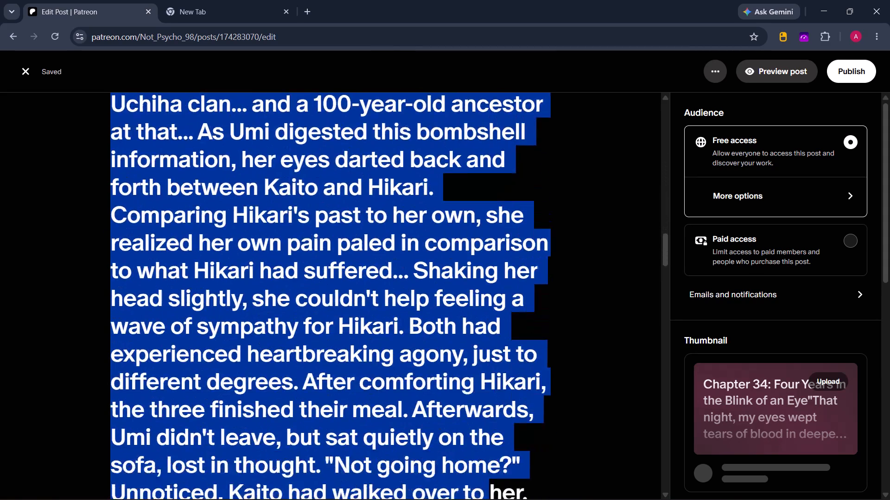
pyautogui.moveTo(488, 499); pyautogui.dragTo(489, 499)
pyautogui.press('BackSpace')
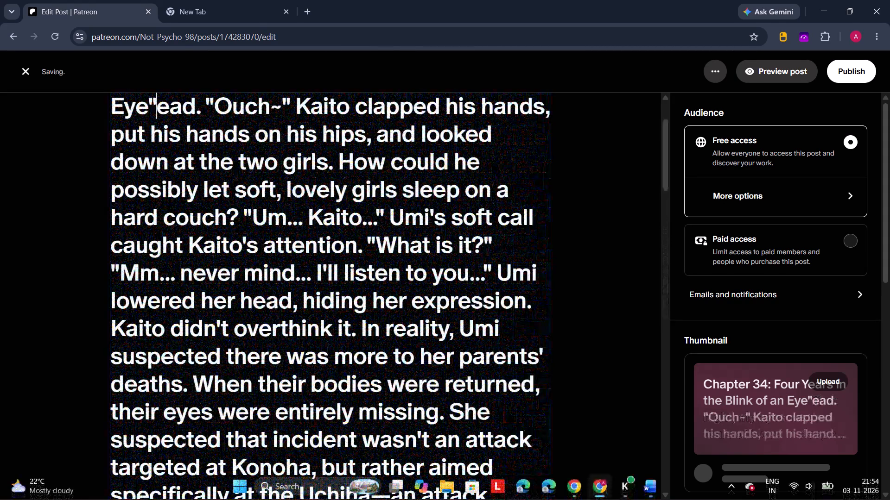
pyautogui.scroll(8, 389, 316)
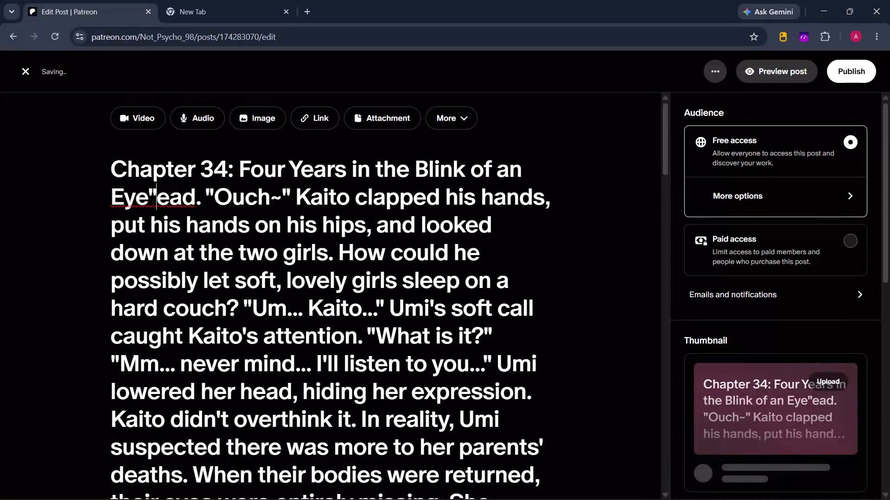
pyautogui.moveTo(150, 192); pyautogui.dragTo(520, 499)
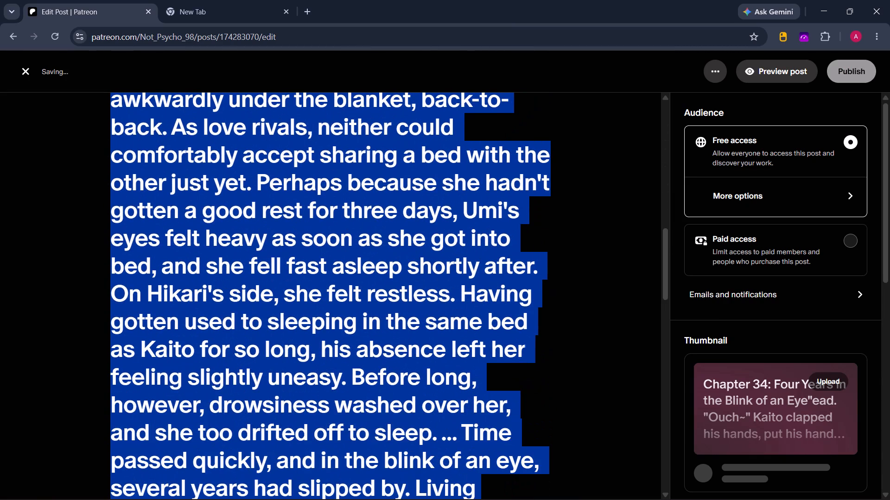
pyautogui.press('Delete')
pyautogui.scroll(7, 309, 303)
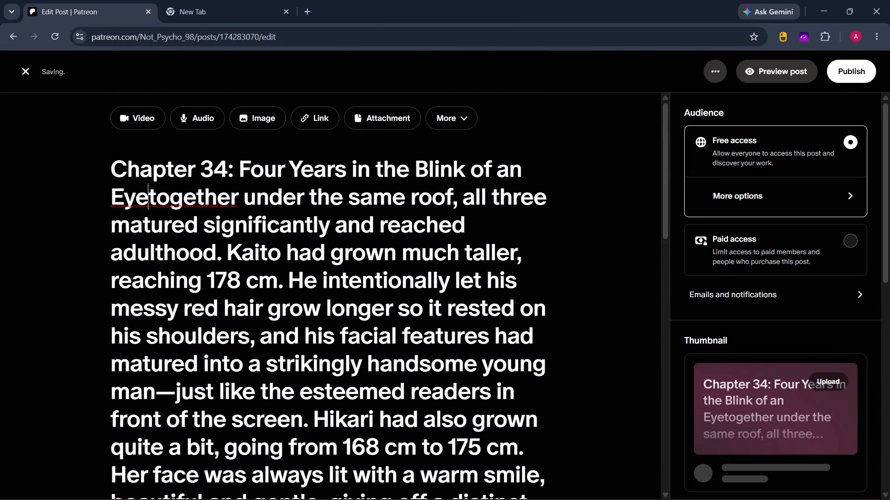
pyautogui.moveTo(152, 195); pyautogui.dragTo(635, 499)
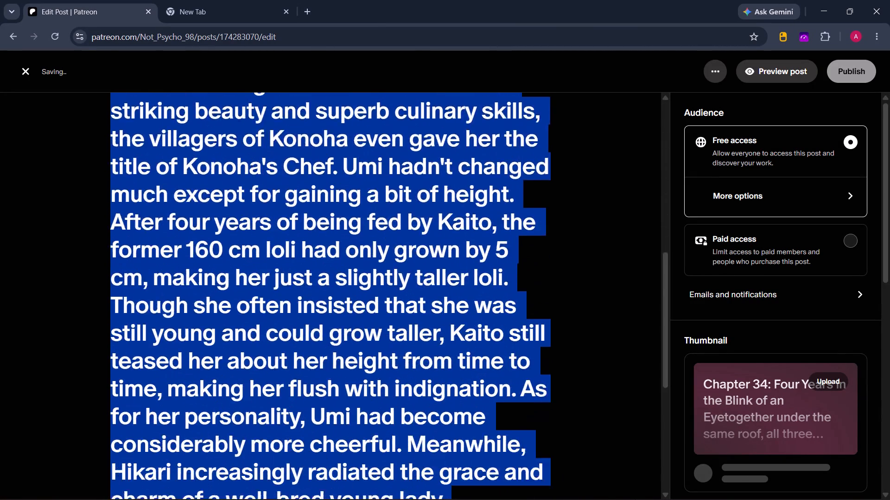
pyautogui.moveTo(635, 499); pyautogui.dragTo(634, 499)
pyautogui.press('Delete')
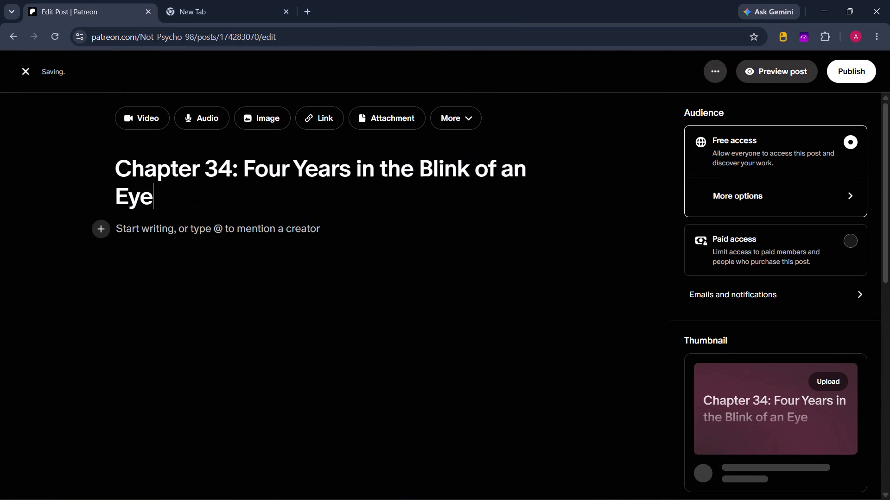
# Paste the copied Chapter 34 text into the post body below the title and check its formatting.
pyautogui.click(228, 237)
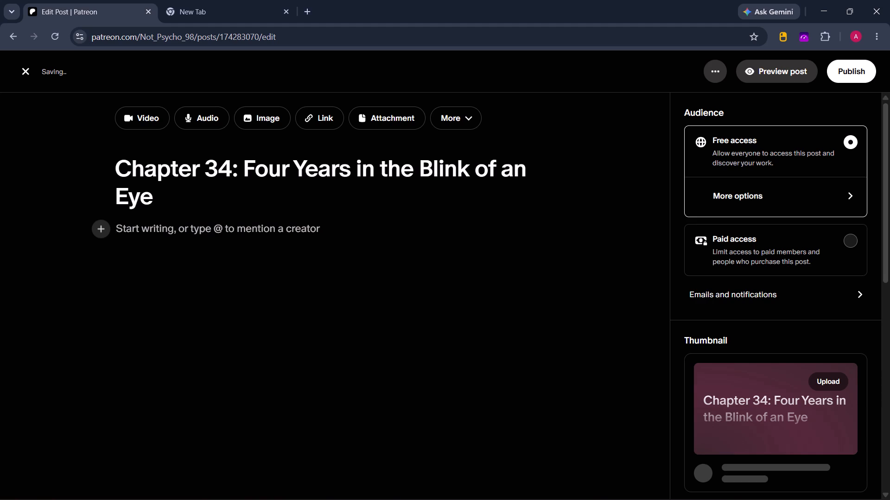
pyautogui.hotkey('ctrl', 'v')
pyautogui.scroll(6, 331, 280)
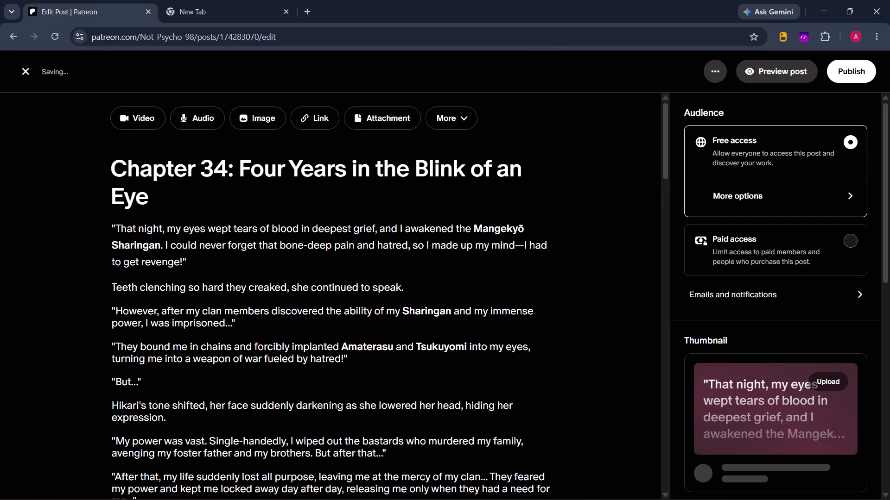
pyautogui.scroll(-2, 331, 280)
pyautogui.scroll(1, 331, 280)
pyautogui.scroll(-3, 331, 280)
pyautogui.scroll(4, 331, 280)
pyautogui.scroll(-1, 331, 280)
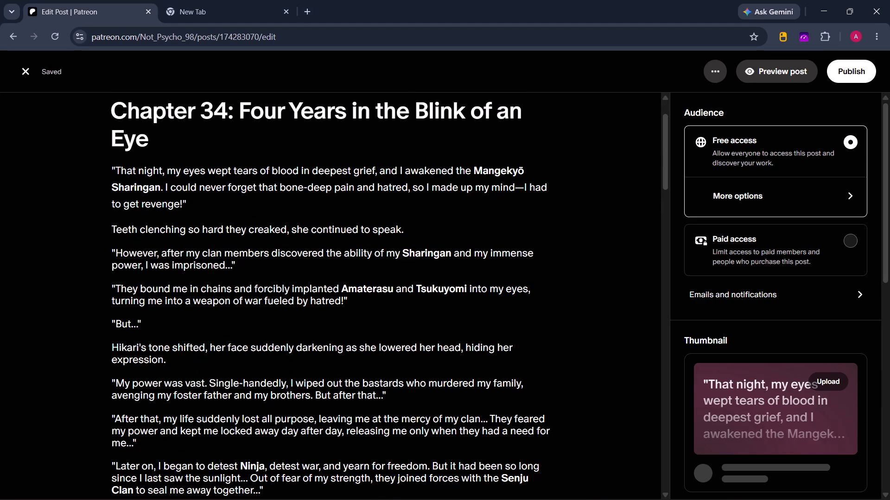
# Set the post to paid access for all tiers and offer it for sale at $3.
pyautogui.scroll(-5, 717, 323)
pyautogui.scroll(1, 730, 325)
pyautogui.scroll(-1, 730, 325)
pyautogui.scroll(2, 730, 325)
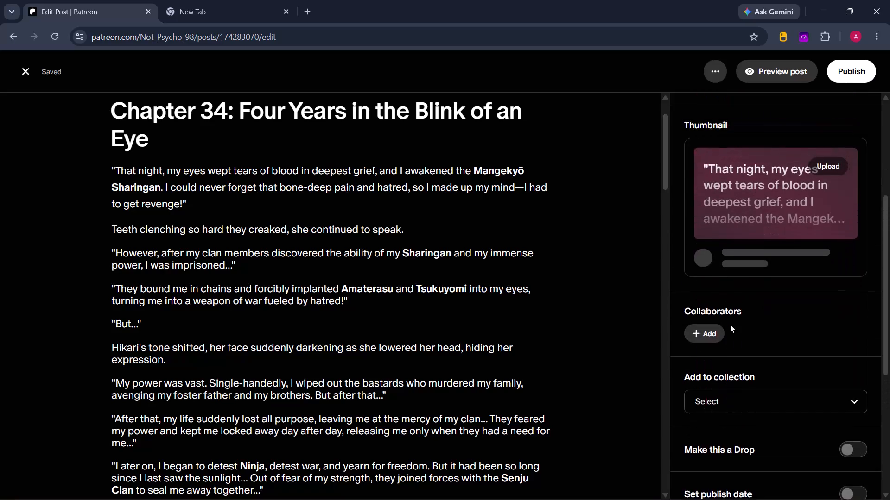
pyautogui.scroll(4, 731, 325)
pyautogui.click(778, 249)
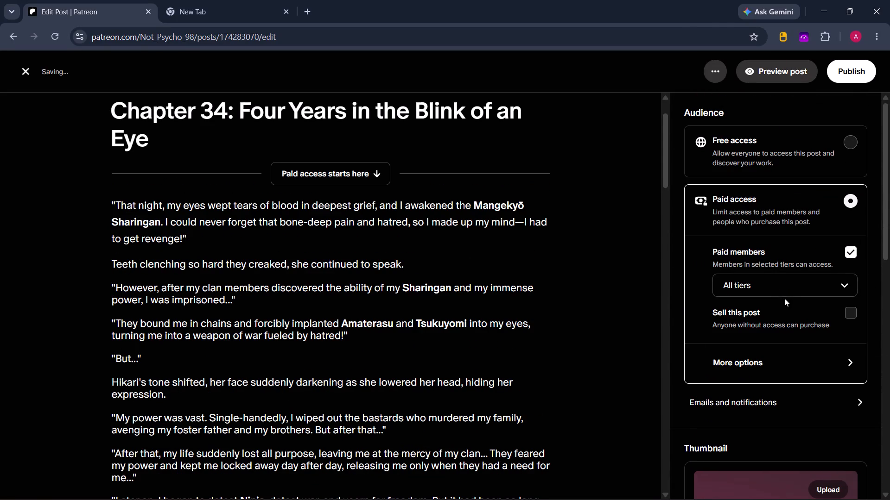
pyautogui.click(776, 288)
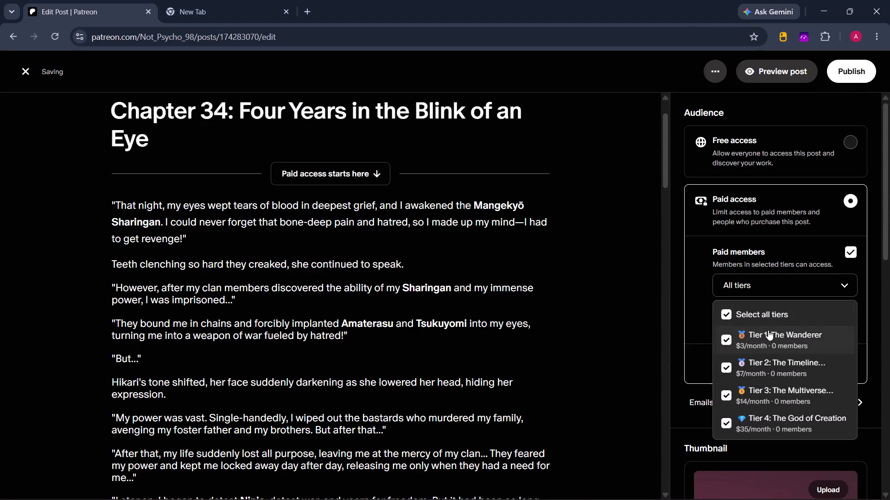
pyautogui.click(703, 287)
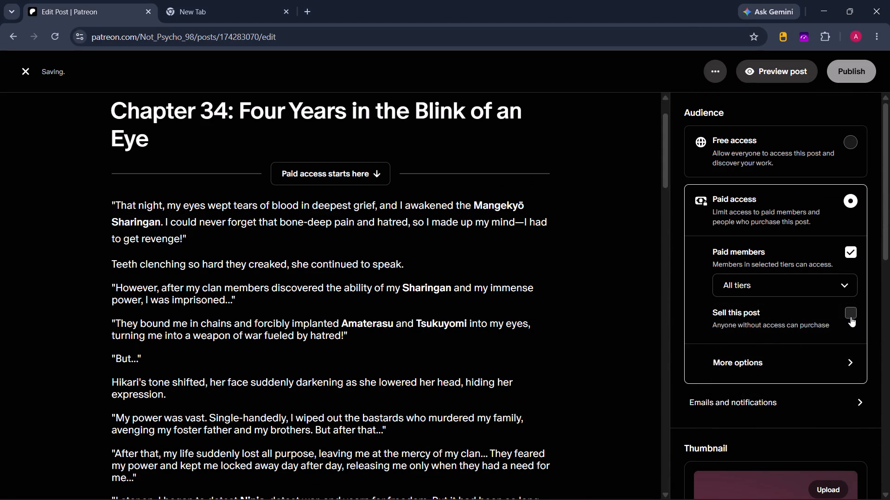
pyautogui.click(851, 317)
pyautogui.click(767, 345)
pyautogui.click(794, 373)
# Add the post to the NHYWPMATH collection.
pyautogui.scroll(-2, 752, 381)
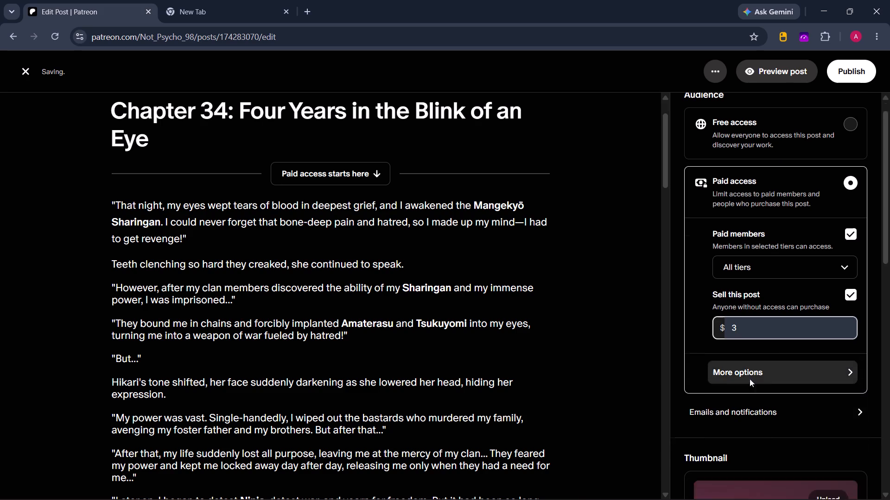
pyautogui.scroll(-9, 750, 379)
pyautogui.click(736, 159)
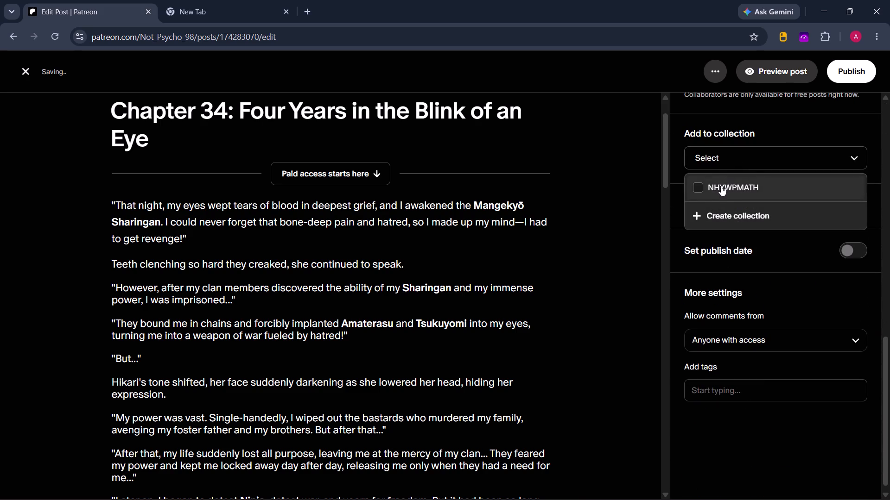
pyautogui.click(721, 186)
pyautogui.click(738, 260)
# Schedule the Chapter 34 post for 21-11-2026 at 15:00.
pyautogui.click(850, 250)
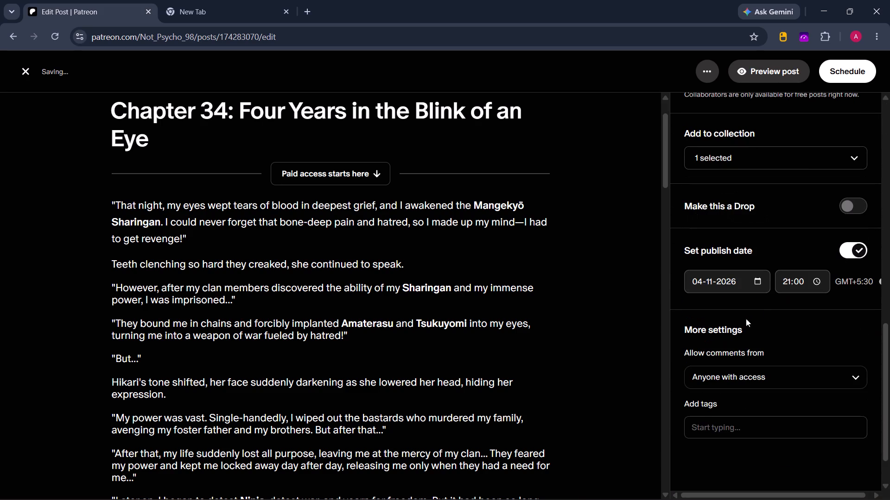
pyautogui.click(698, 286)
pyautogui.write('21')
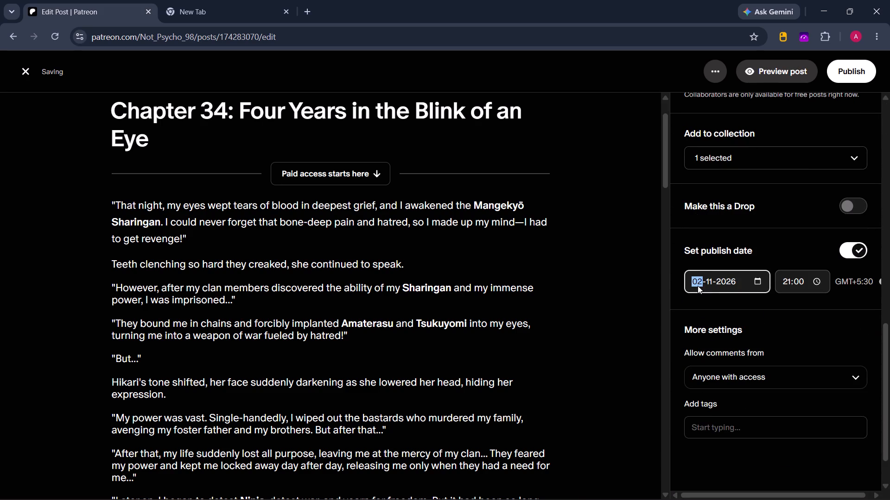
pyautogui.click(783, 281)
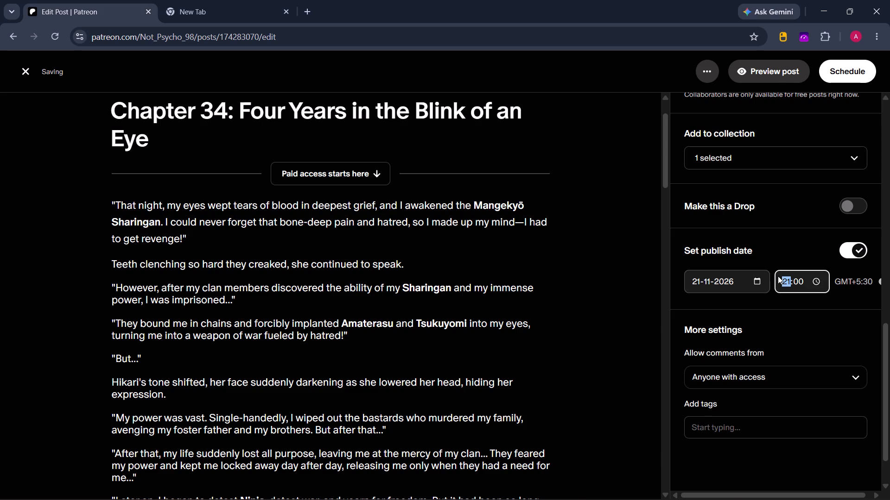
pyautogui.write('15')
pyautogui.click(828, 78)
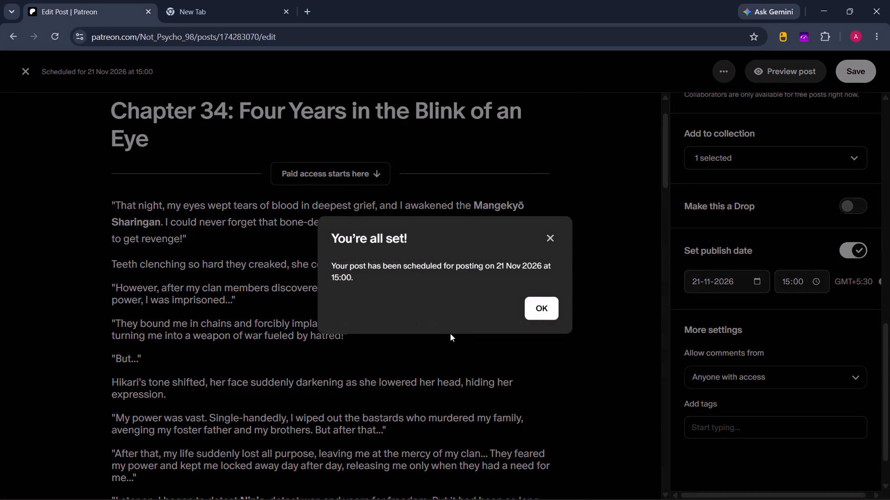
pyautogui.click(551, 308)
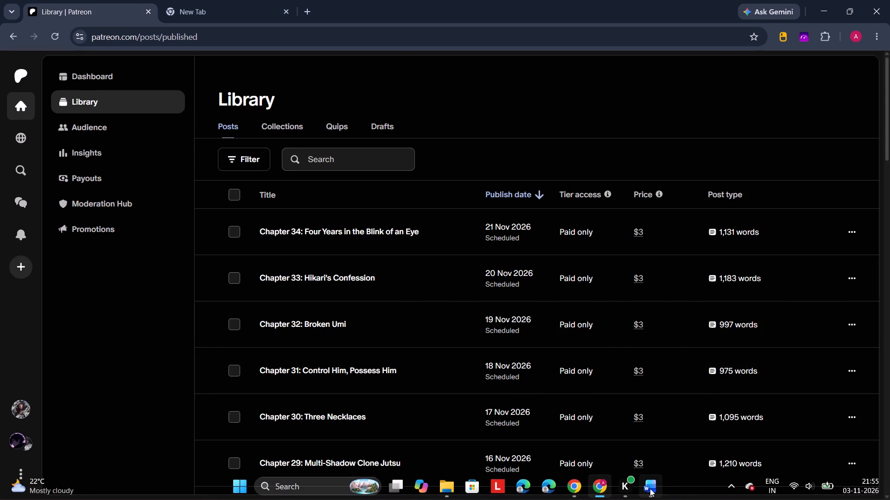
# Close the Chapter 34 document, open Chapter 35 from the Naruto hakari folder in Word, and copy its heading.
pyautogui.click(650, 488)
pyautogui.click(889, 0)
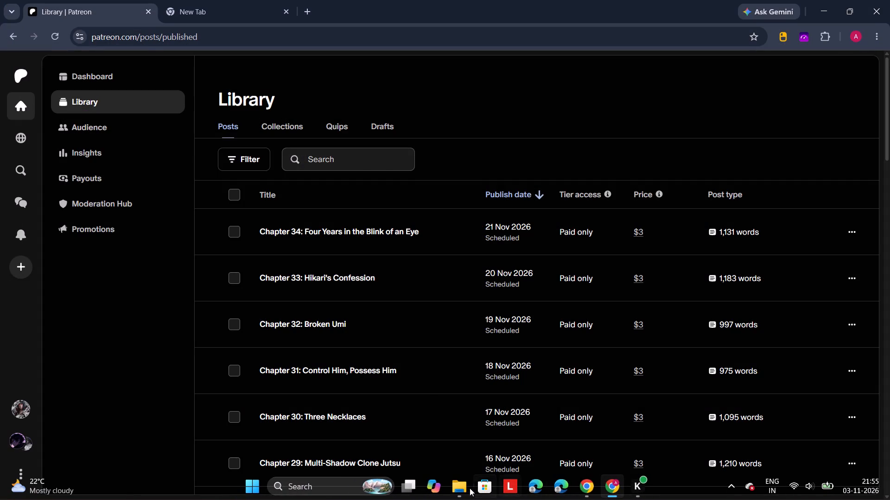
pyautogui.click(467, 488)
pyautogui.doubleClick(201, 465)
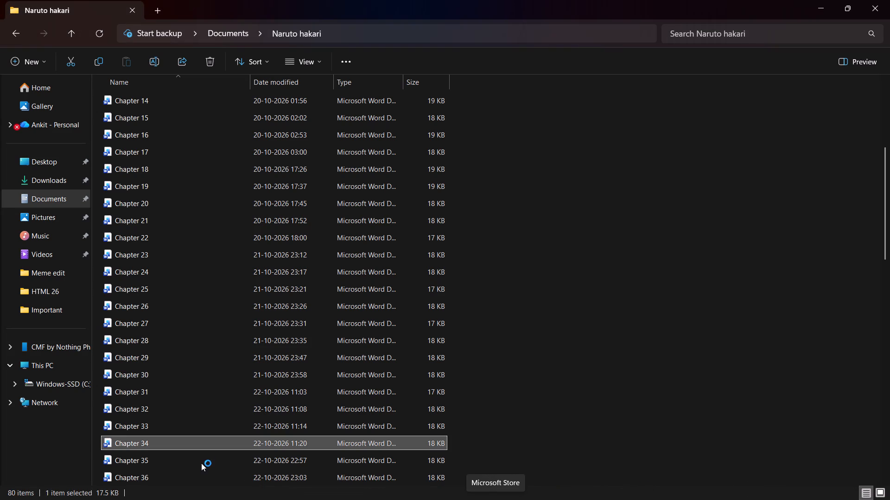
pyautogui.moveTo(400, 192); pyautogui.dragTo(222, 191)
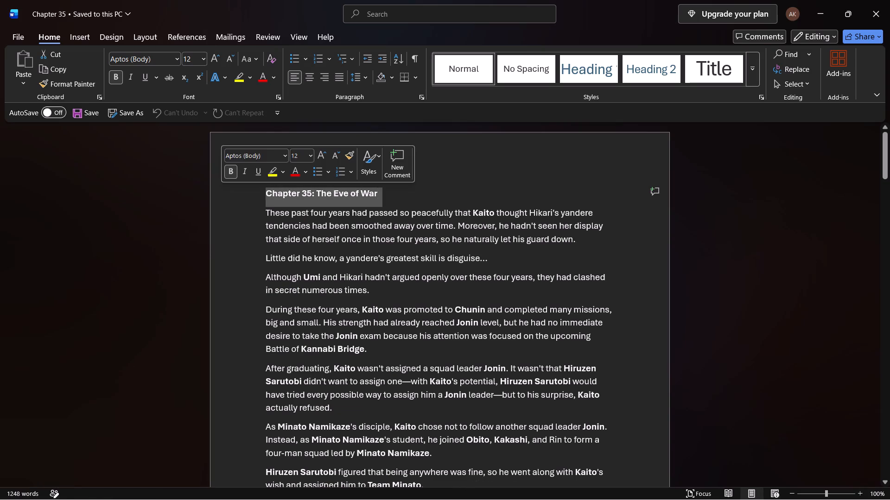
pyautogui.hotkey('ctrl', 'c')
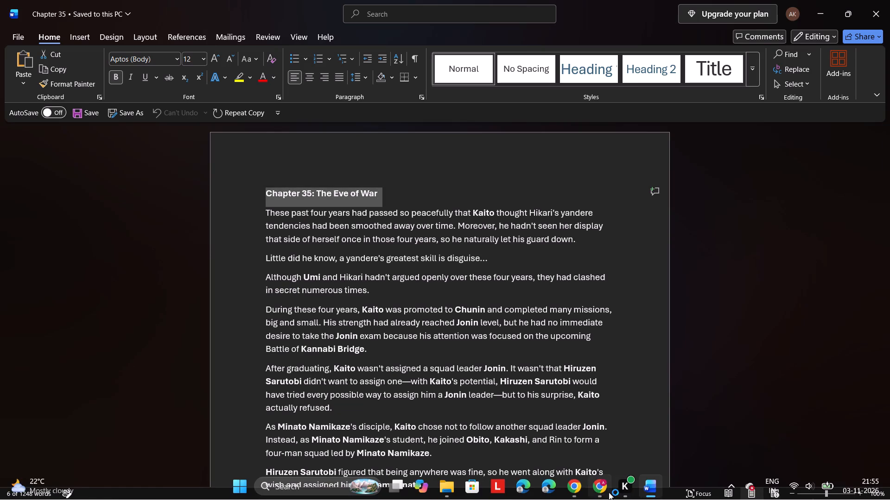
# Create a new Patreon post and paste the copied heading "Chapter 35: The Eve of War" as its title.
pyautogui.click(602, 490)
pyautogui.click(24, 268)
pyautogui.click(42, 316)
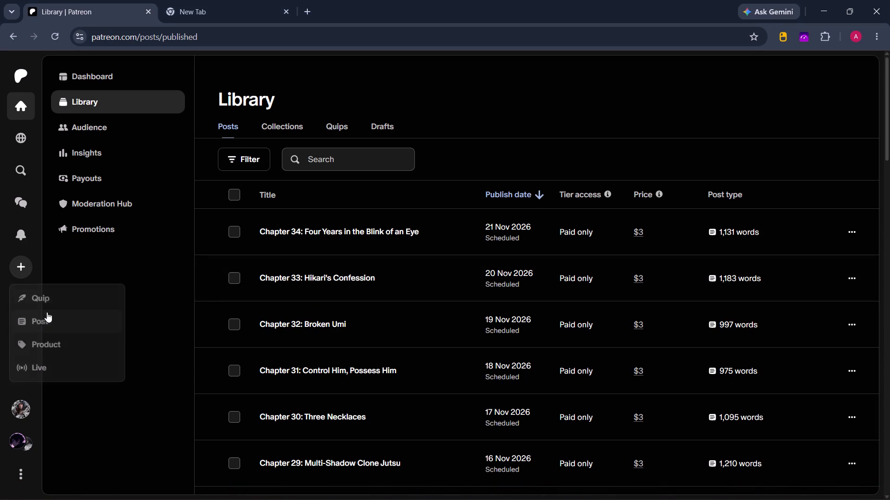
pyautogui.click(152, 169)
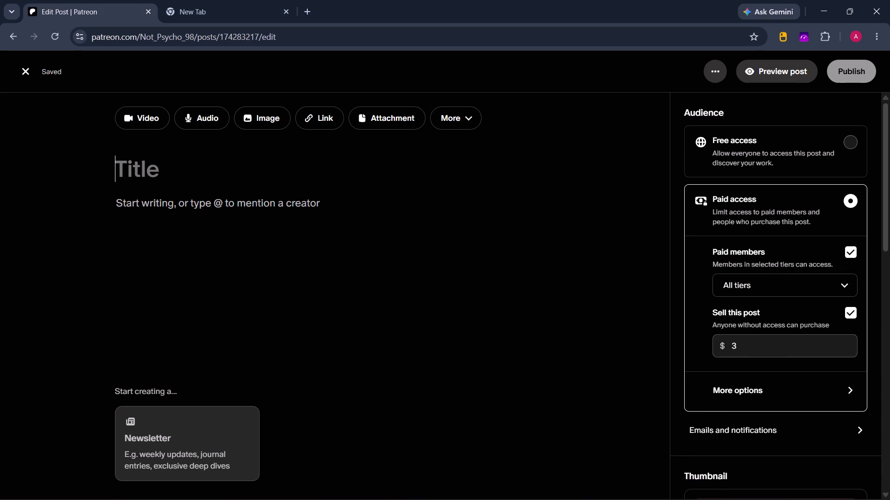
pyautogui.hotkey('ctrl', 'v')
# Copy the whole Chapter 35 text below the heading in Word and paste it into the Patreon post body.
pyautogui.click(168, 195)
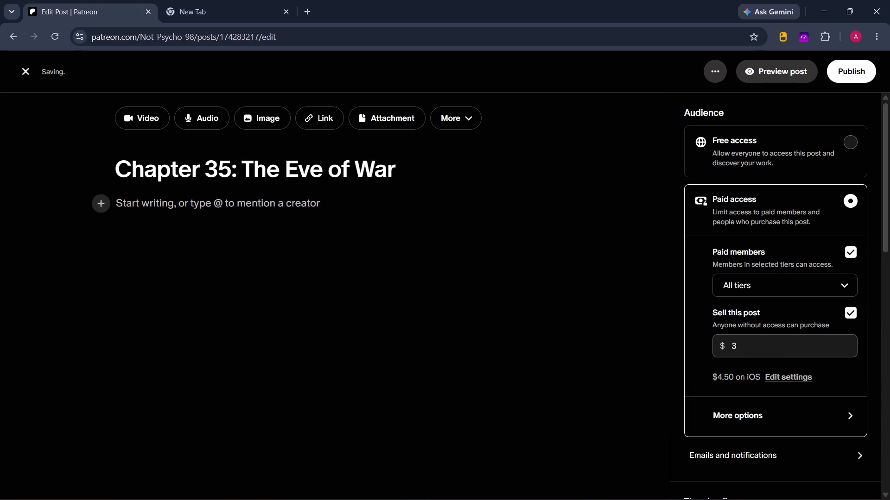
pyautogui.click(649, 487)
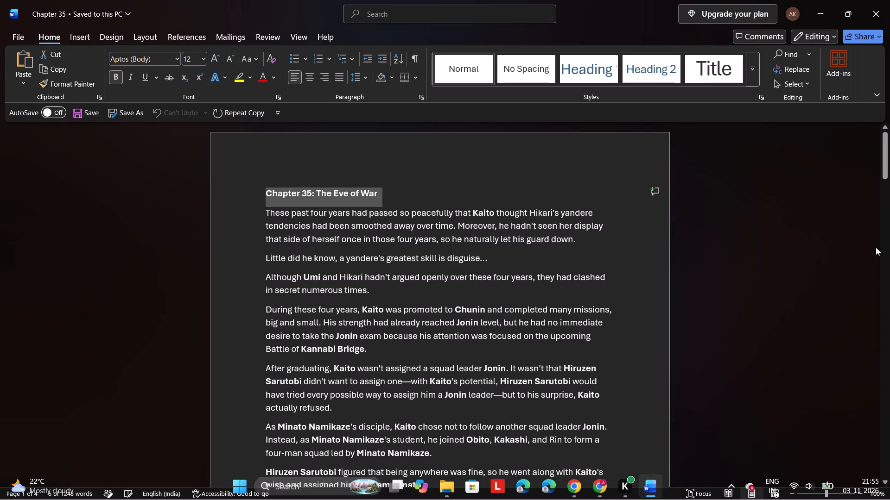
pyautogui.moveTo(889, 150); pyautogui.dragTo(889, 426)
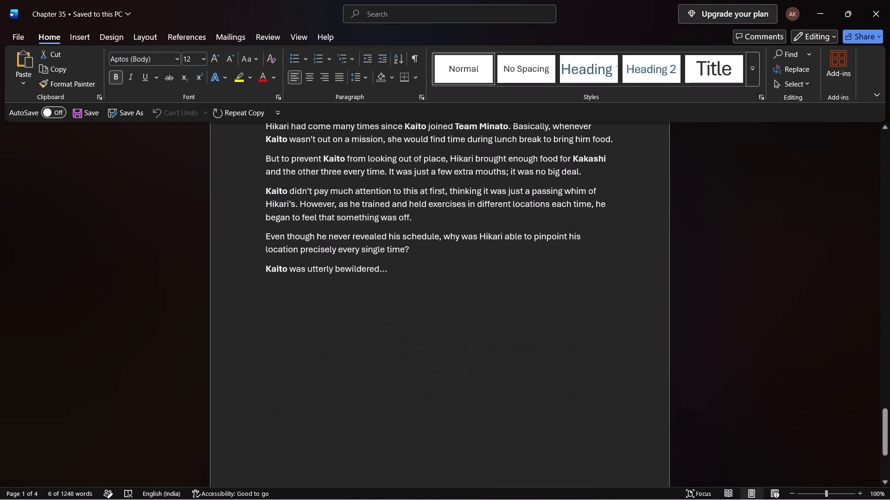
pyautogui.moveTo(400, 265); pyautogui.dragTo(205, 21)
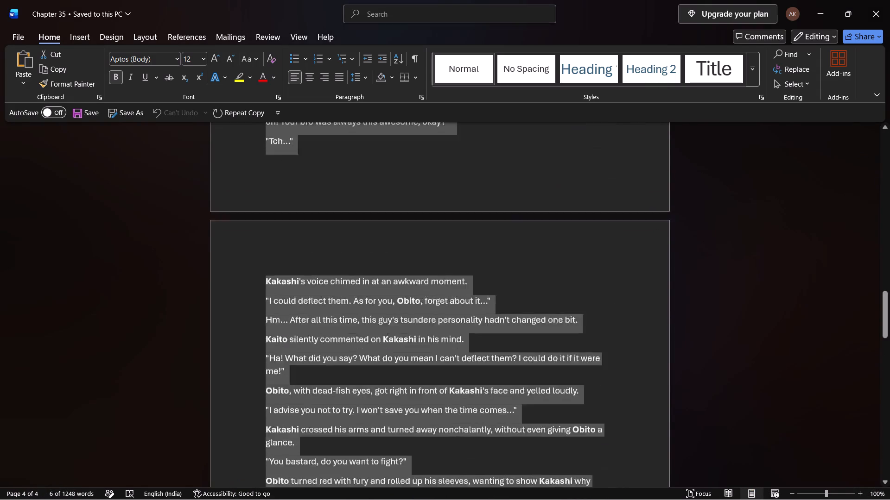
pyautogui.moveTo(205, 21); pyautogui.dragTo(245, 218)
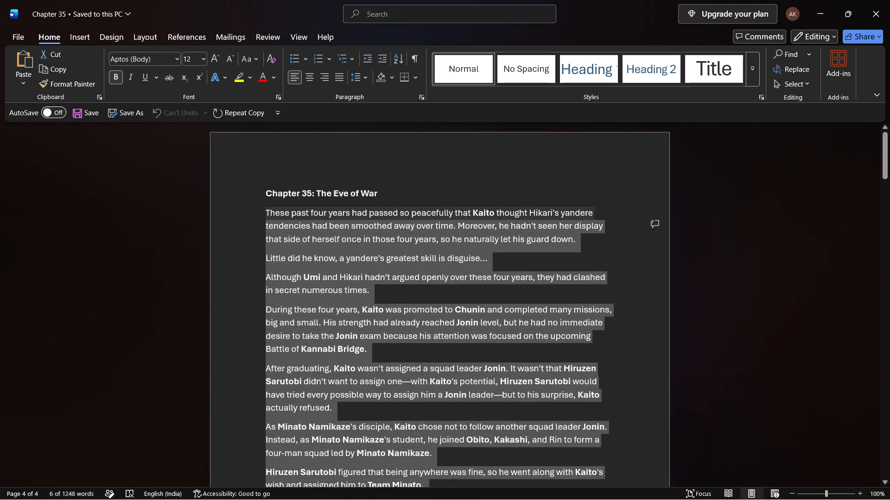
pyautogui.moveTo(245, 218); pyautogui.dragTo(243, 210)
pyautogui.hotkey('ctrl', 'c')
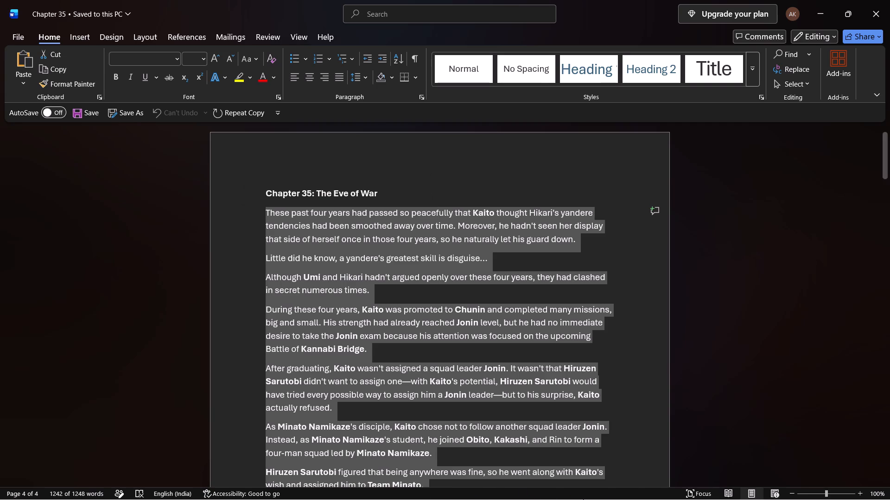
pyautogui.click(601, 491)
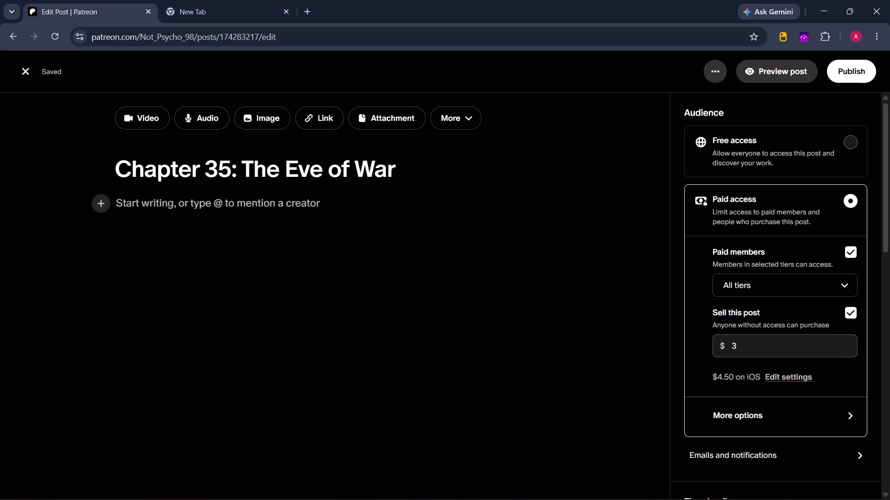
pyautogui.hotkey('ctrl', 'v')
# Add the Chapter 35 post to the NHYWPMATH collection.
pyautogui.scroll(-6, 799, 277)
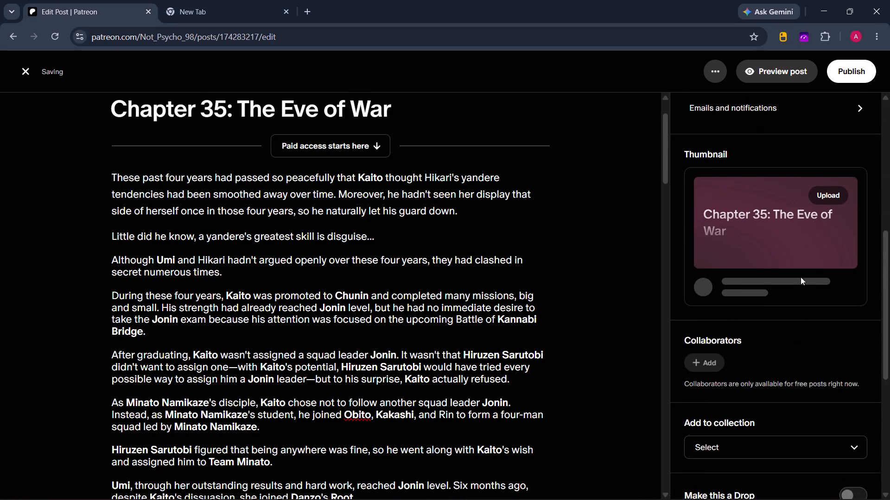
pyautogui.scroll(1, 798, 282)
pyautogui.scroll(-2, 798, 282)
pyautogui.click(753, 381)
pyautogui.click(721, 425)
pyautogui.scroll(-2, 709, 324)
pyautogui.scroll(1, 710, 322)
pyautogui.scroll(-2, 709, 319)
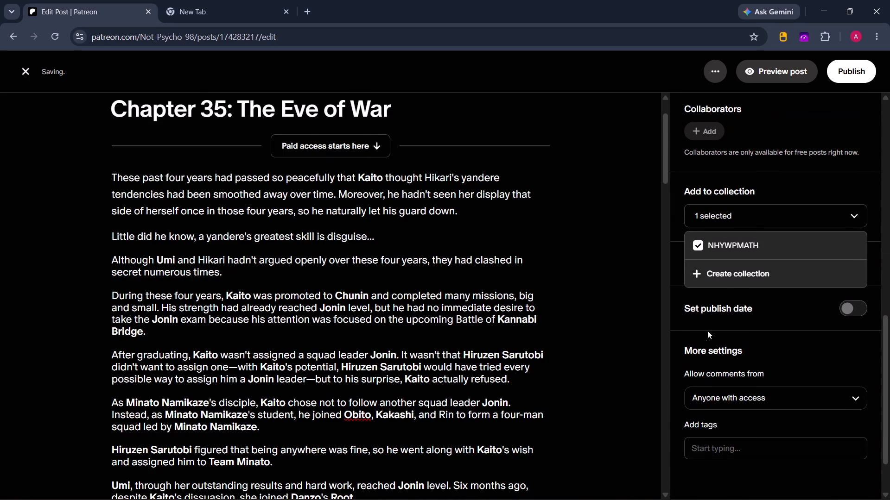
pyautogui.click(742, 315)
# Schedule the Chapter 35 post for 22-11-2026 at 15:00.
pyautogui.click(860, 303)
pyautogui.click(698, 340)
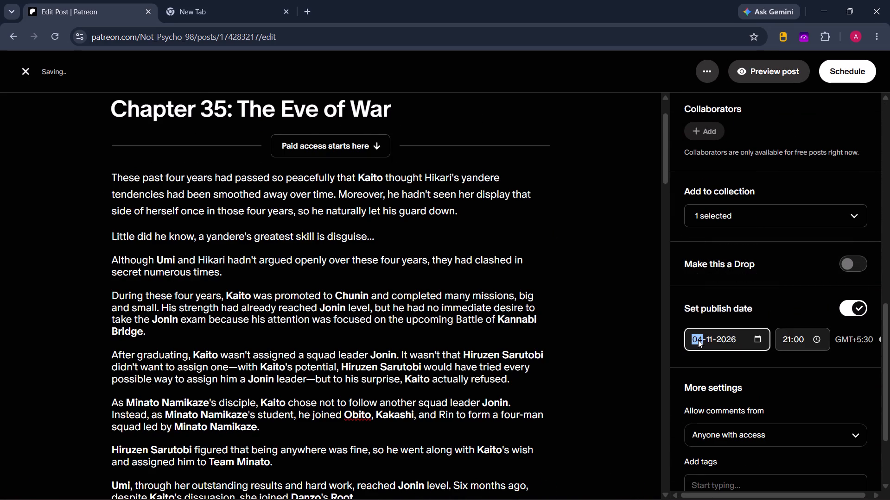
pyautogui.press('2')
pyautogui.press('2')
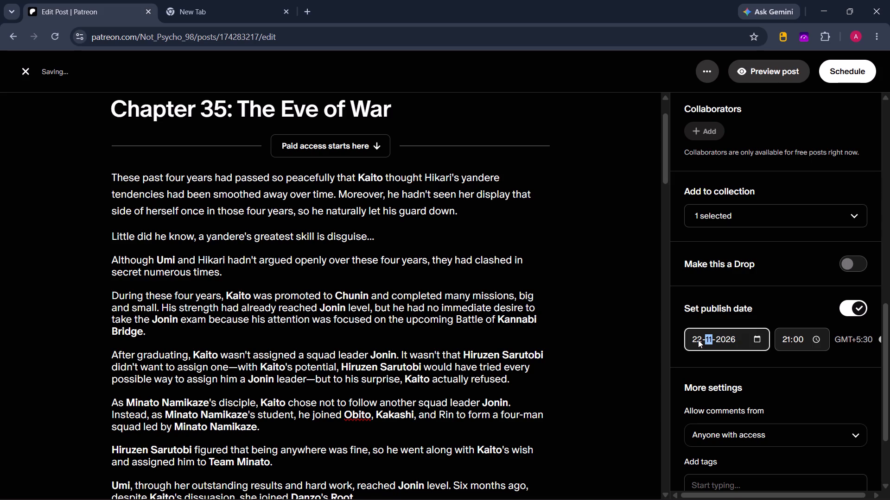
pyautogui.click(785, 339)
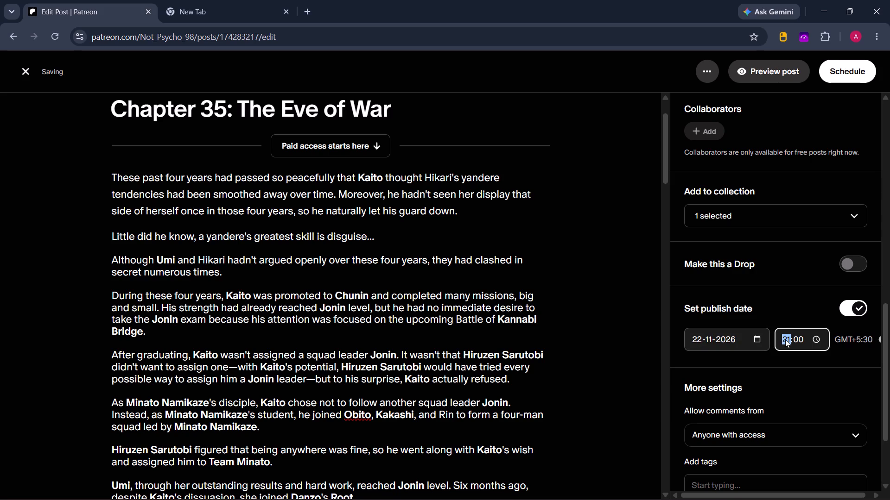
pyautogui.write('15')
pyautogui.click(843, 69)
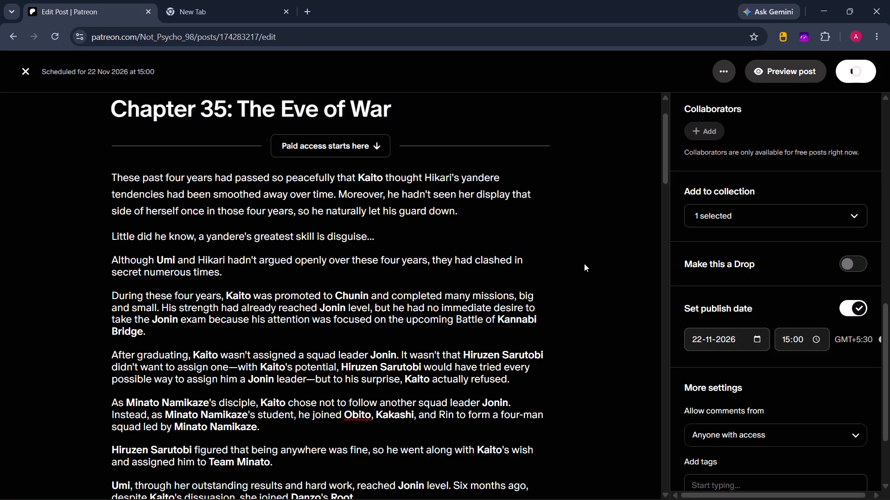
pyautogui.click(553, 312)
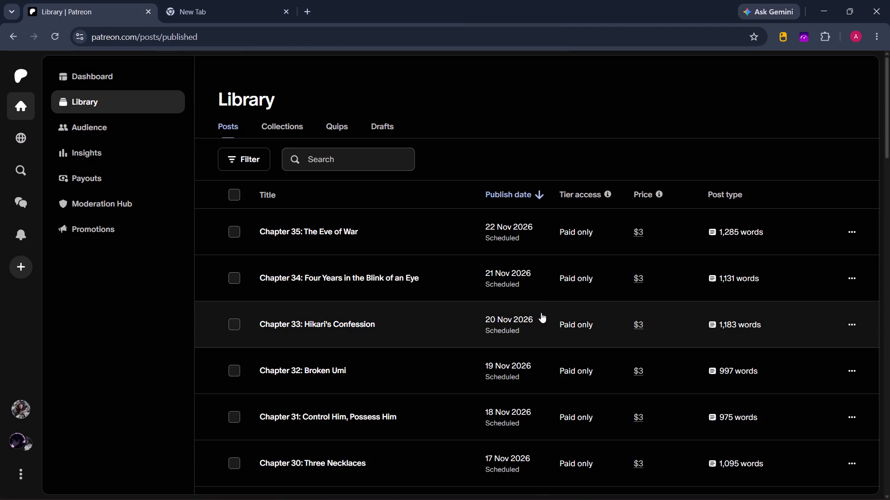
# Create a new Patreon post draft from the library page.
pyautogui.scroll(-2, 540, 311)
pyautogui.scroll(2, 540, 311)
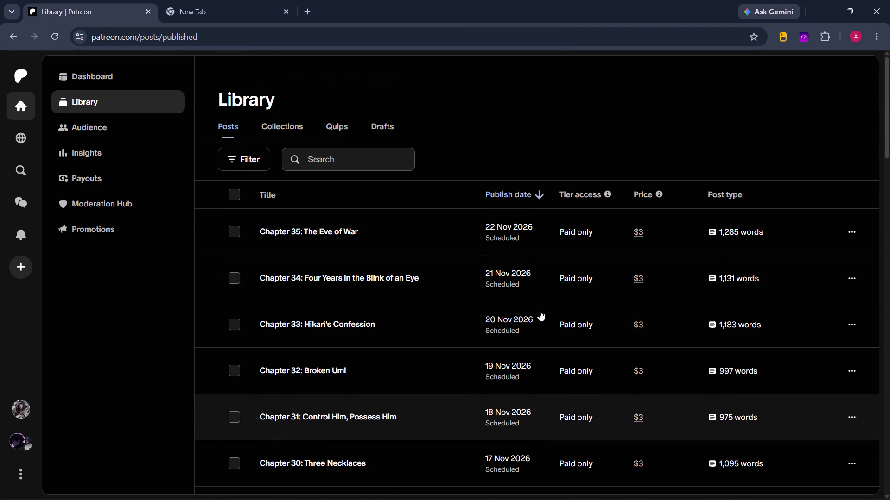
pyautogui.click(18, 267)
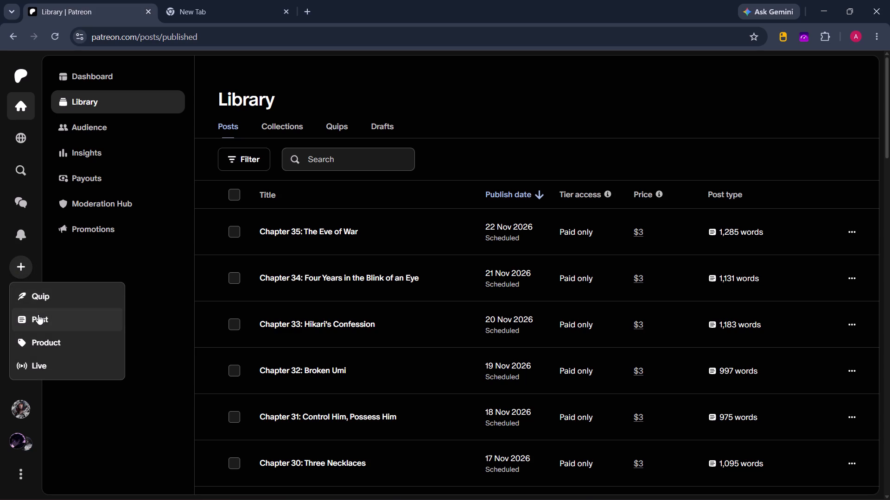
pyautogui.click(38, 314)
# Close the Chapter 35 document, open Chapter 36 from the Naruto hakari folder in Word, and copy its heading.
pyautogui.click(648, 487)
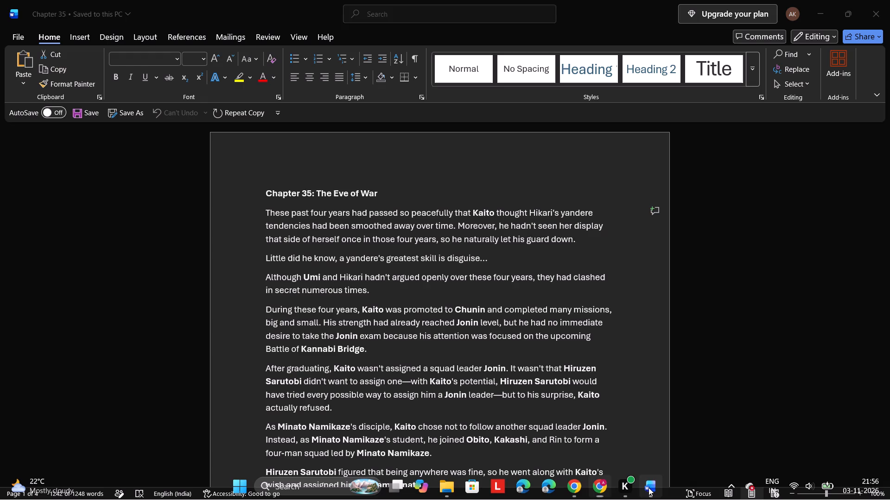
pyautogui.click(889, 0)
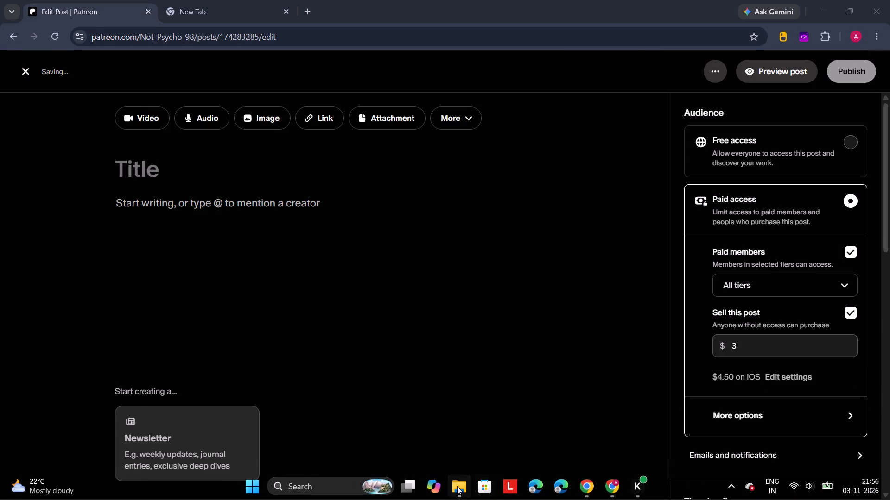
pyautogui.click(457, 486)
pyautogui.doubleClick(141, 477)
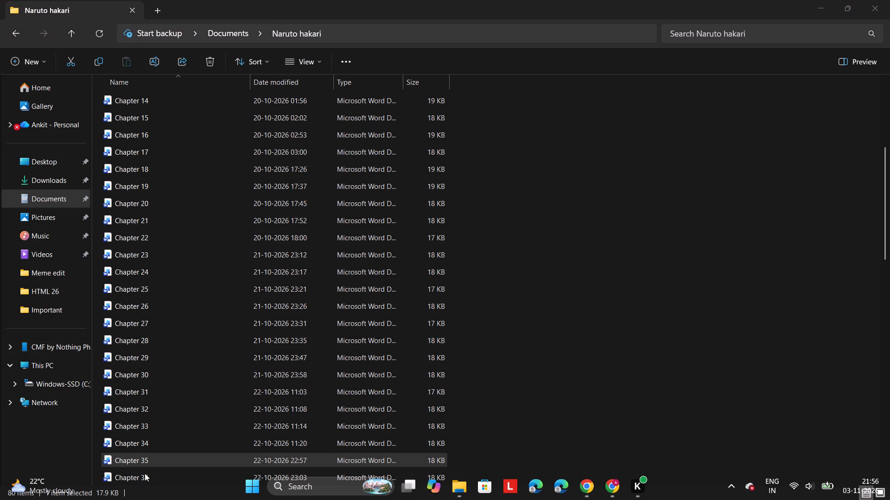
pyautogui.click(147, 473)
pyautogui.doubleClick(149, 470)
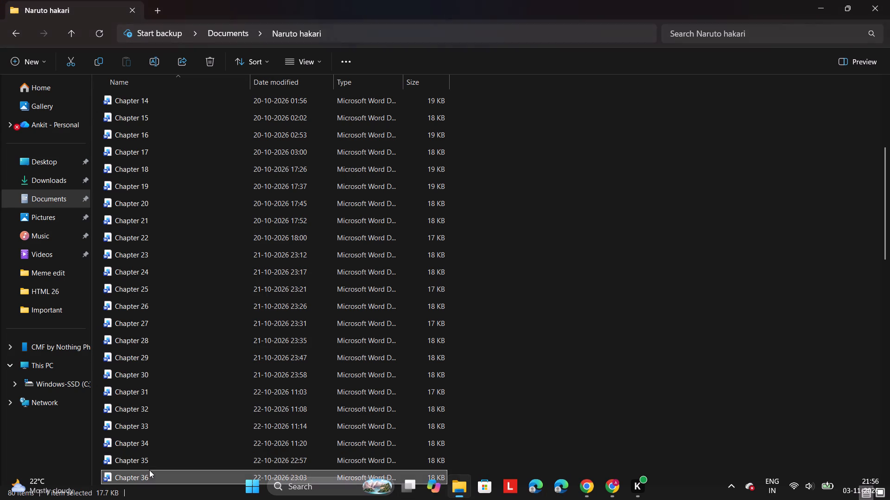
pyautogui.moveTo(456, 190); pyautogui.dragTo(352, 191)
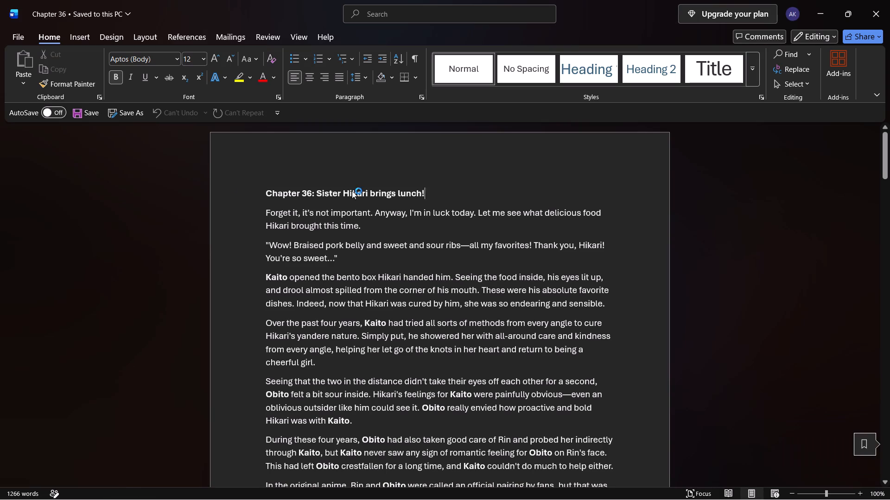
pyautogui.moveTo(352, 191); pyautogui.dragTo(224, 186)
pyautogui.hotkey('ctrl', 'c')
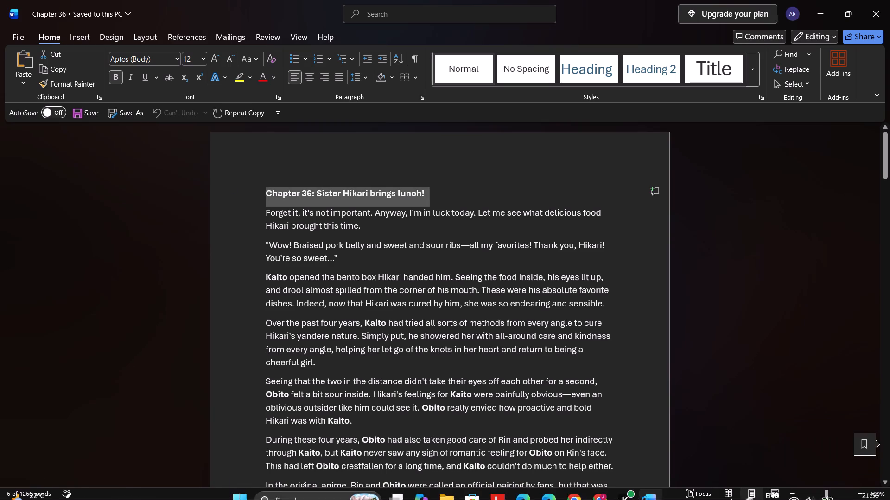
# Switch to the Patreon draft in Chrome and paste the copied Chapter 36 heading as the post title.
pyautogui.click(603, 481)
pyautogui.click(191, 179)
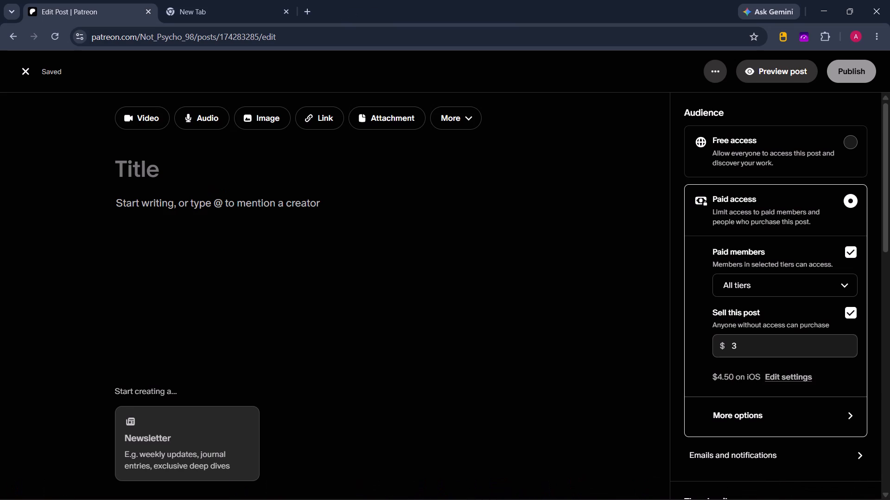
pyautogui.hotkey('ctrl', 'v')
pyautogui.click(208, 209)
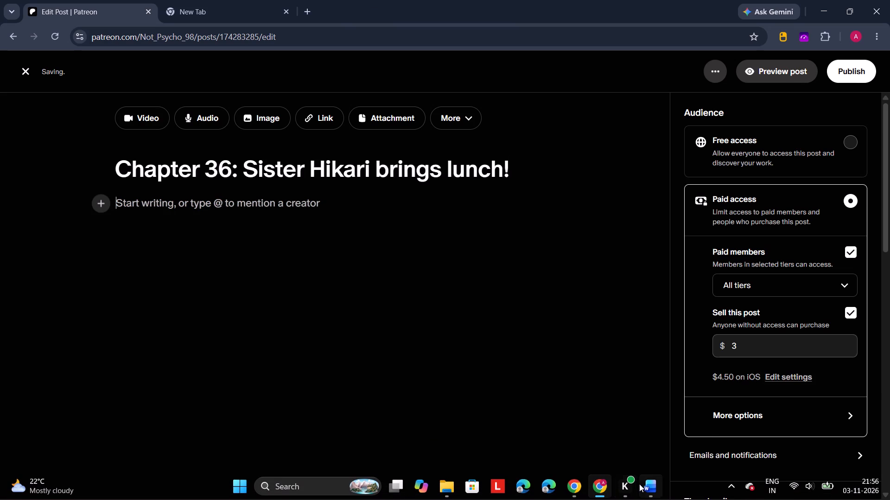
# Copy the Chapter 36 text below the heading from Word and paste it into the Patreon post body.
pyautogui.click(645, 483)
pyautogui.moveTo(889, 161); pyautogui.dragTo(889, 296)
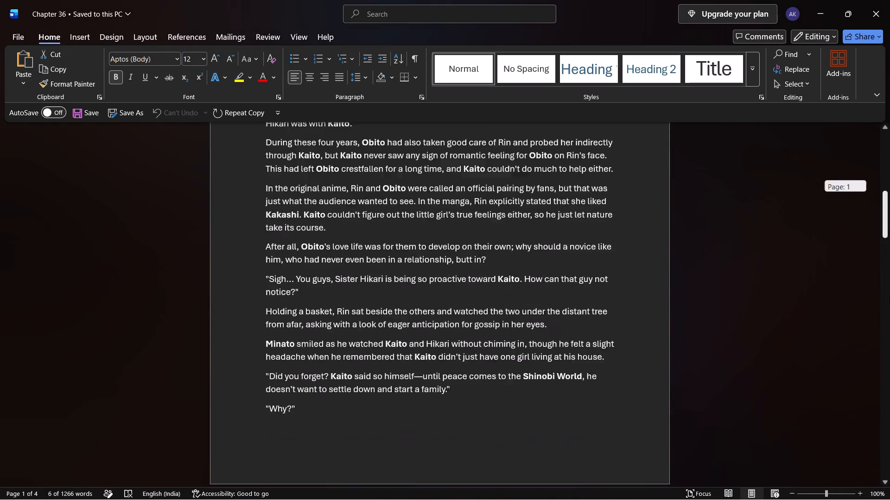
pyautogui.moveTo(889, 296); pyautogui.dragTo(884, 427)
pyautogui.moveTo(415, 294); pyautogui.dragTo(159, 104)
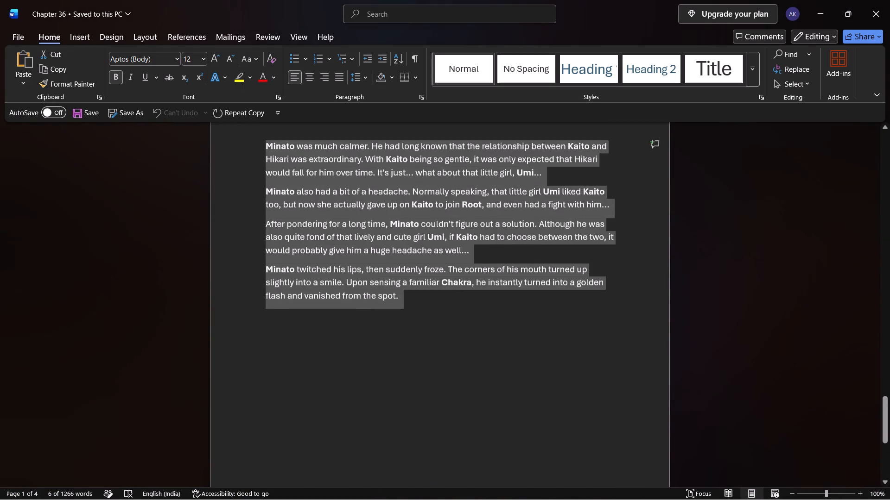
pyautogui.moveTo(159, 104); pyautogui.dragTo(191, 144)
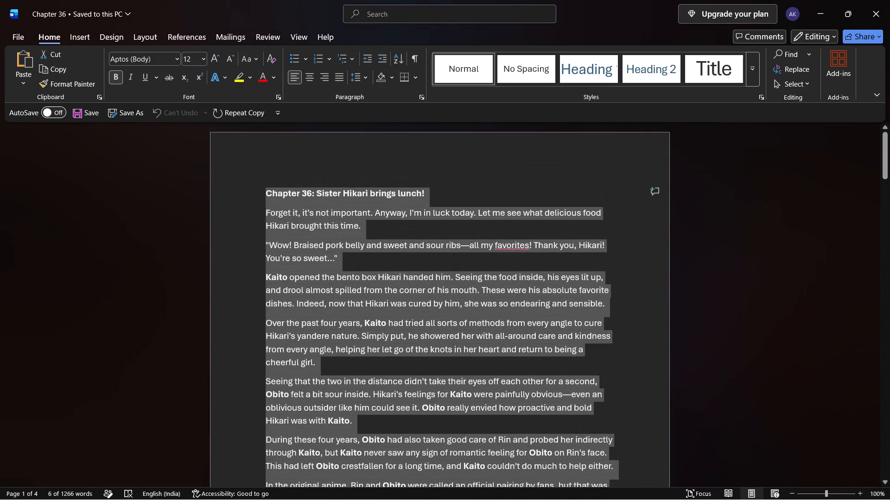
pyautogui.moveTo(191, 144); pyautogui.dragTo(256, 211)
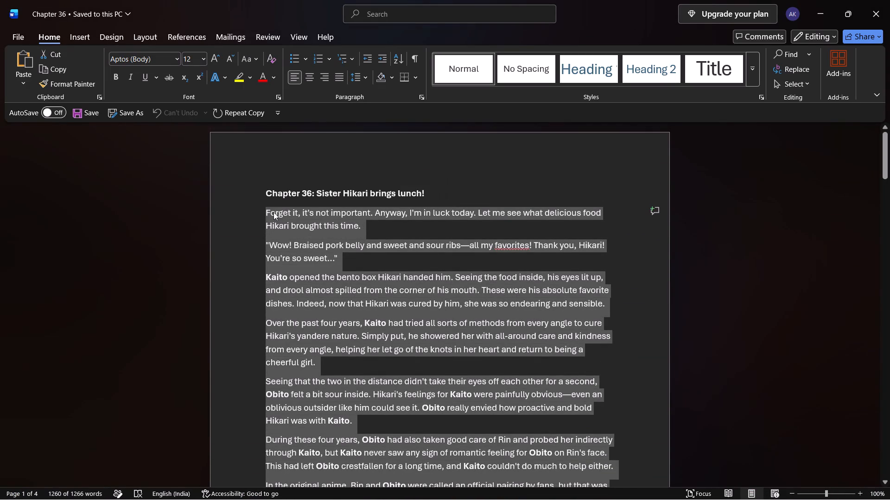
pyautogui.hotkey('ctrl', 'c')
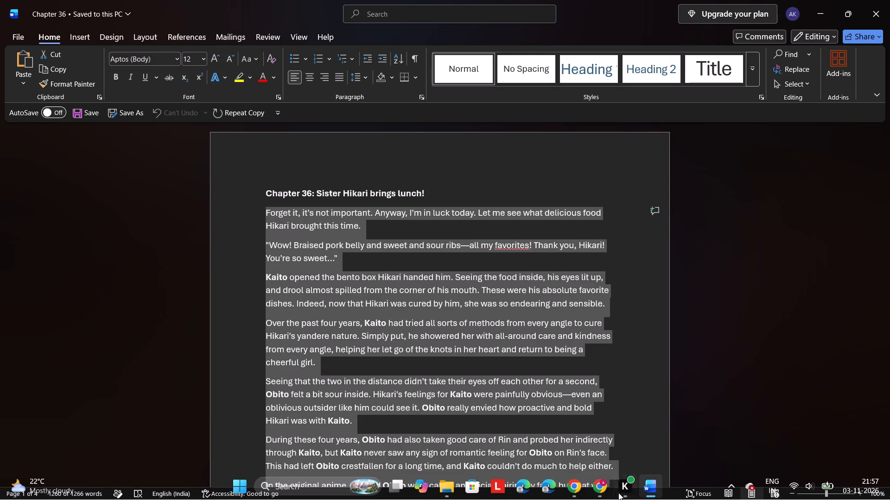
pyautogui.click(603, 492)
pyautogui.click(184, 224)
pyautogui.hotkey('ctrl', 'v')
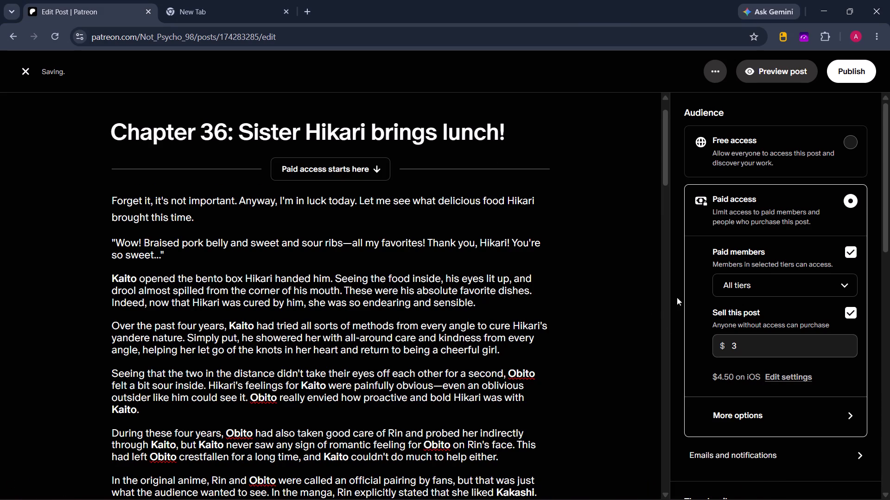
# Add the Chapter 36 post to the NHYWPMATH collection.
pyautogui.scroll(-12, 808, 303)
pyautogui.click(731, 142)
pyautogui.click(718, 175)
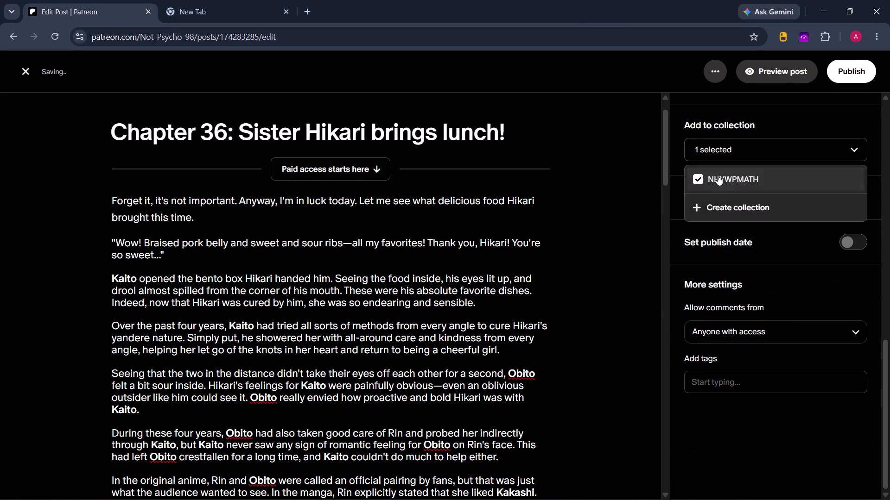
pyautogui.click(744, 248)
# Schedule the Chapter 36 post for 23-11-2026 at 15:00.
pyautogui.click(838, 240)
pyautogui.click(845, 240)
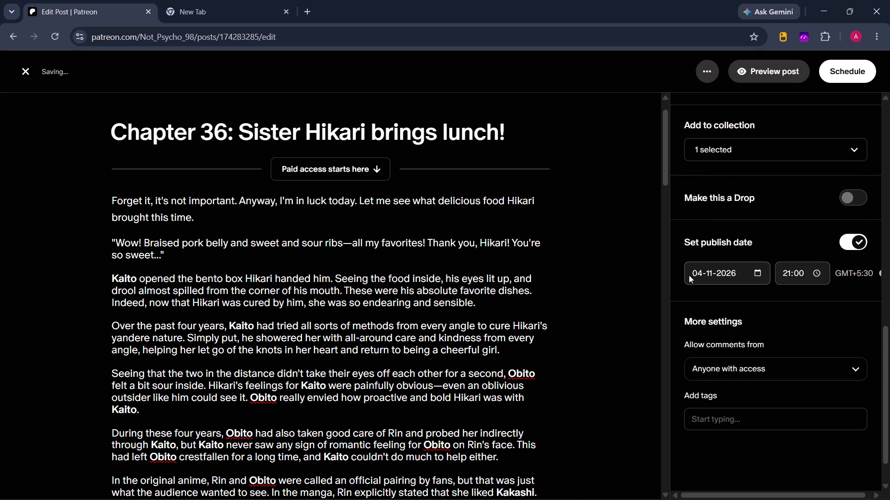
pyautogui.click(699, 268)
pyautogui.write('23')
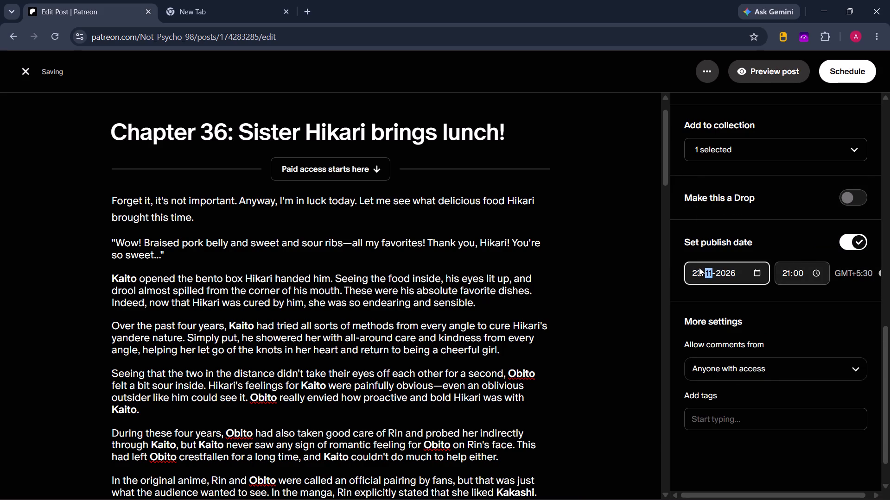
pyautogui.click(785, 269)
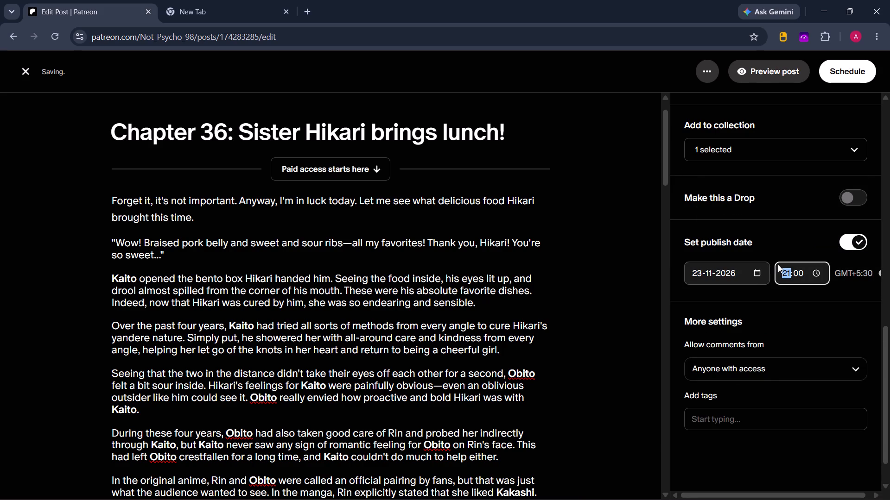
pyautogui.write('15')
pyautogui.click(858, 74)
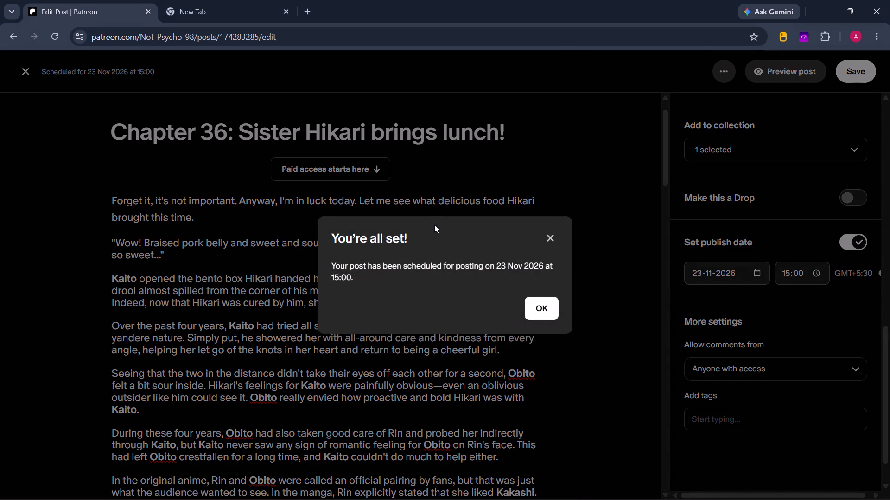
pyautogui.click(542, 313)
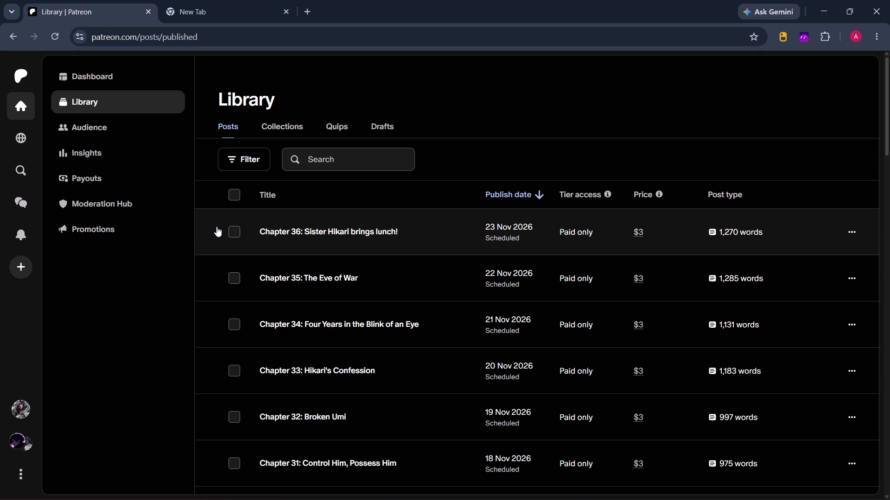
# Create a new Patreon post draft from the library page.
pyautogui.click(26, 271)
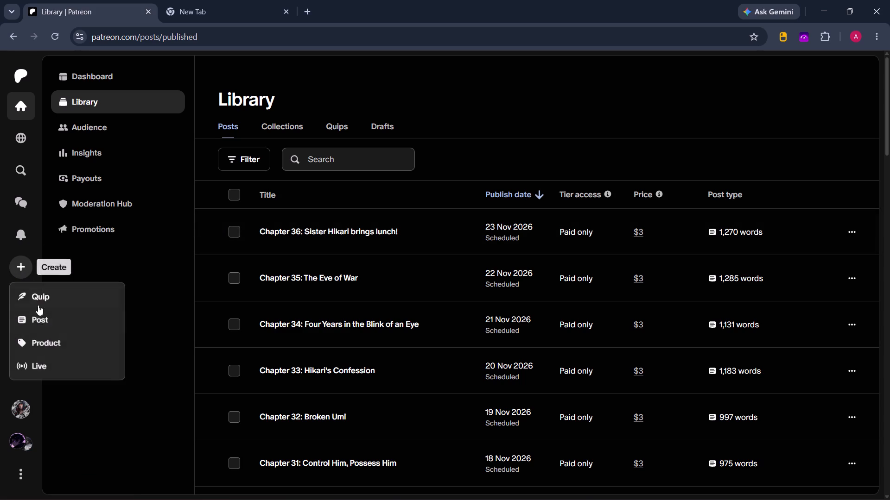
pyautogui.click(46, 319)
# Close the Chapter 36 document, open Chapter 37 from the Naruto hakari folder in Word, and copy its heading.
pyautogui.click(642, 487)
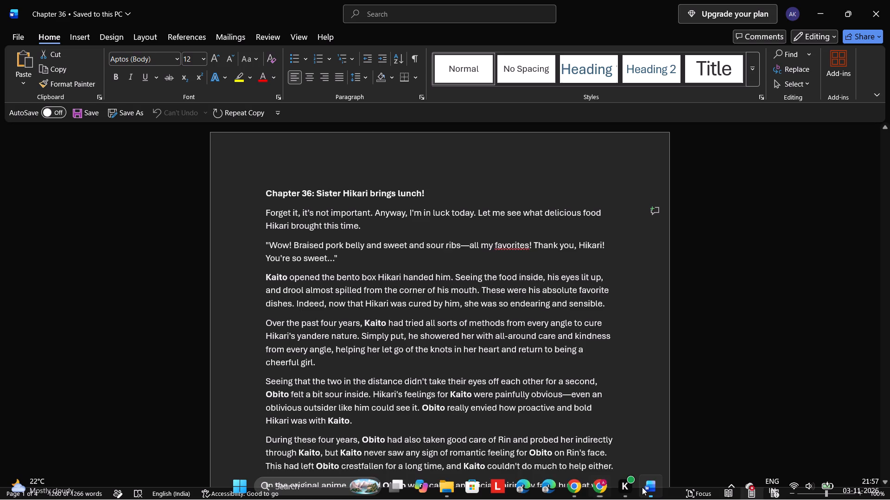
pyautogui.click(889, 0)
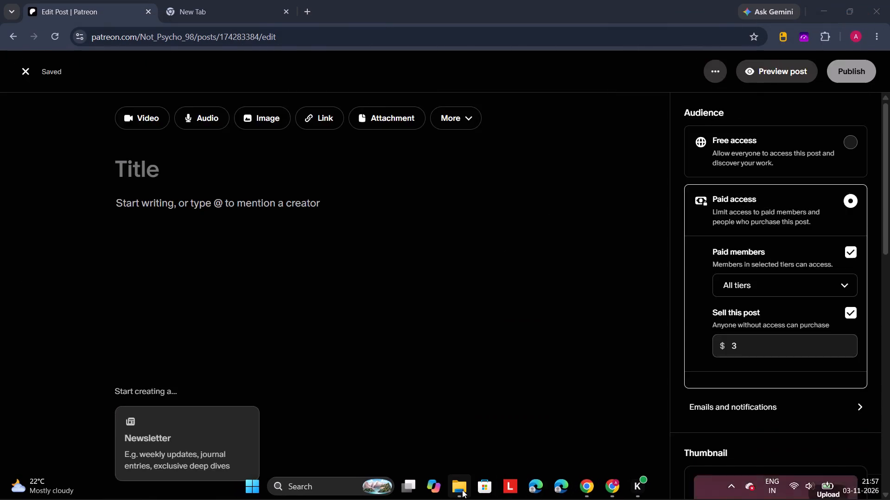
pyautogui.click(462, 490)
pyautogui.scroll(-1, 197, 415)
pyautogui.doubleClick(163, 443)
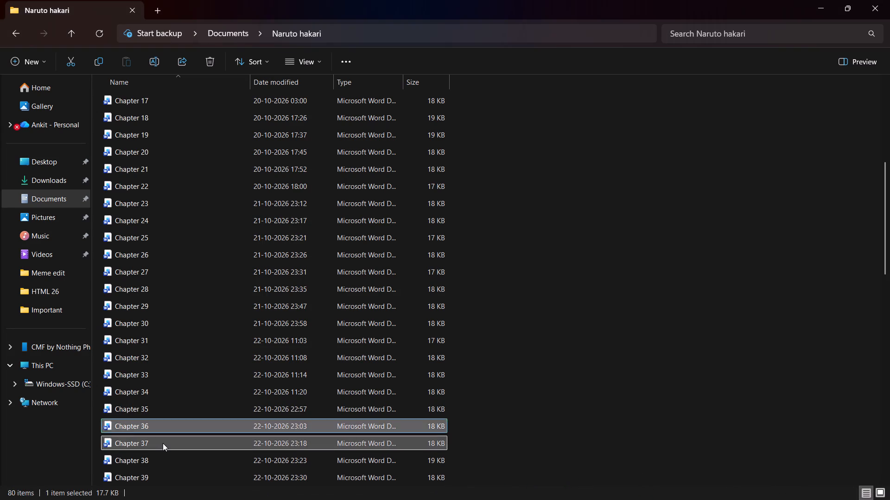
pyautogui.moveTo(466, 192); pyautogui.dragTo(422, 192)
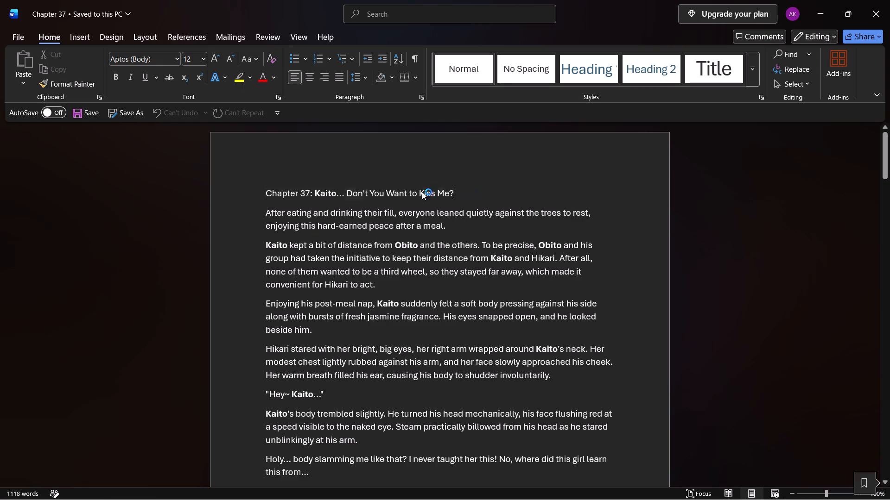
pyautogui.moveTo(422, 192); pyautogui.dragTo(208, 192)
pyautogui.hotkey('ctrl', 'c')
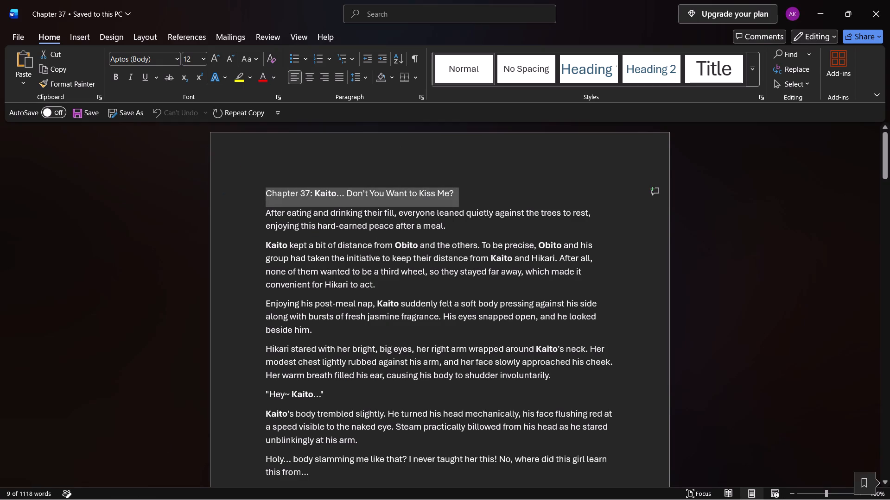
# Switch to the Patreon draft in Chrome and paste the copied Chapter 37 heading as the post title.
pyautogui.click(601, 488)
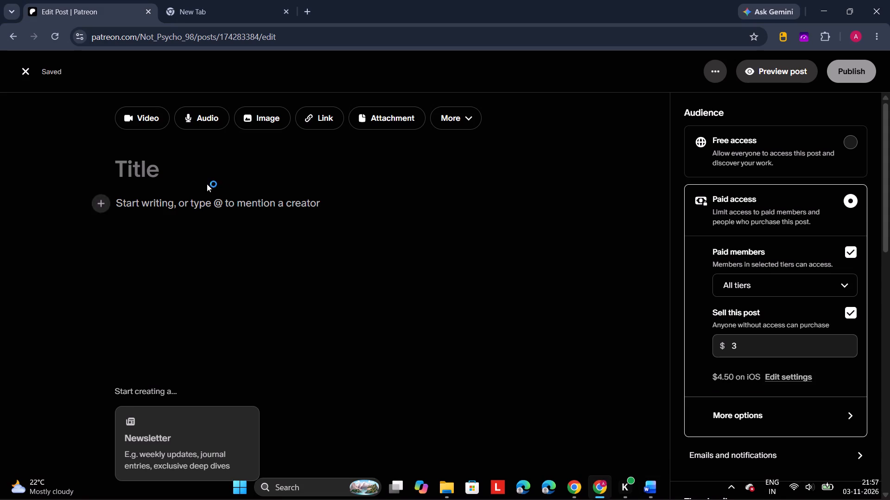
pyautogui.click(199, 178)
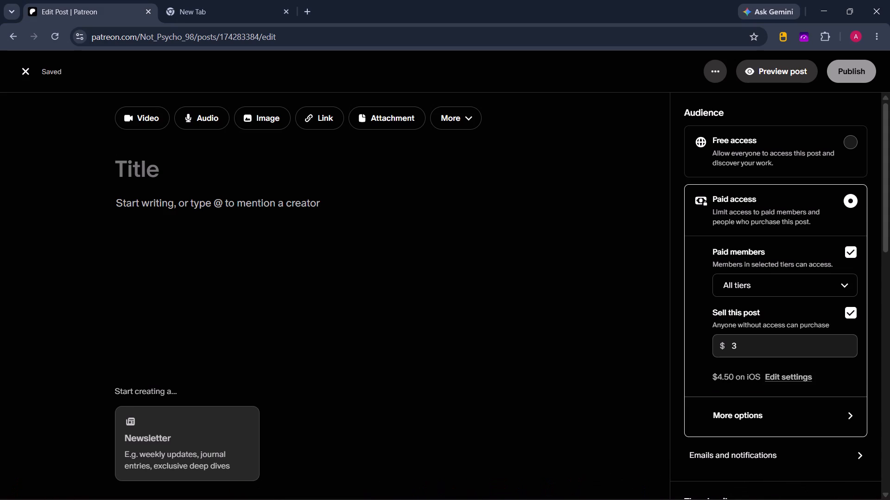
pyautogui.hotkey('ctrl', 'v')
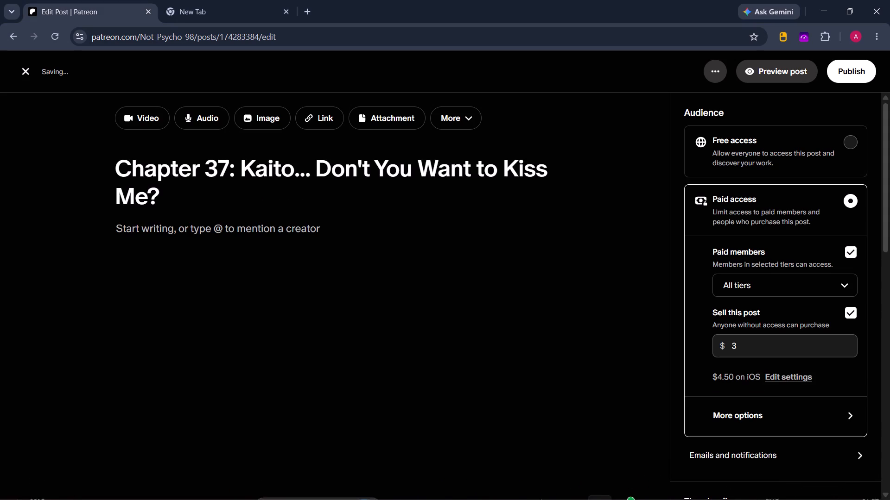
# Copy the Chapter 37 text below the heading from Word and paste it into the Patreon post body.
pyautogui.click(652, 485)
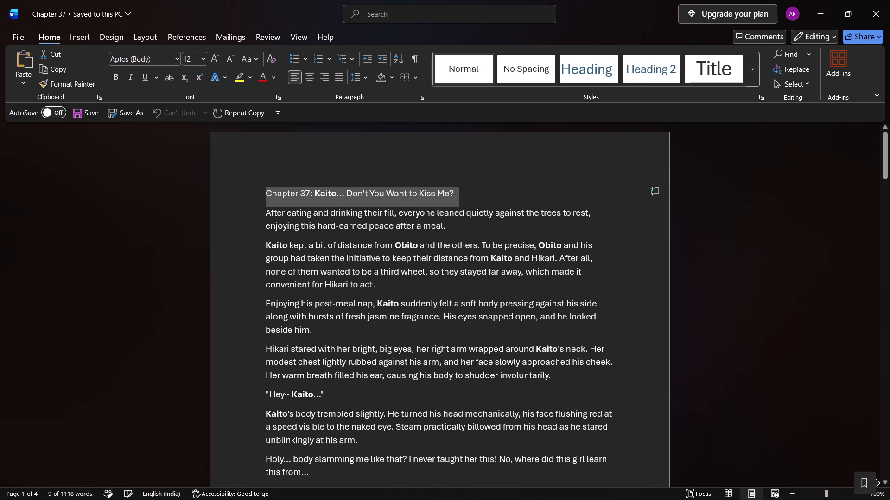
pyautogui.moveTo(266, 214); pyautogui.dragTo(521, 499)
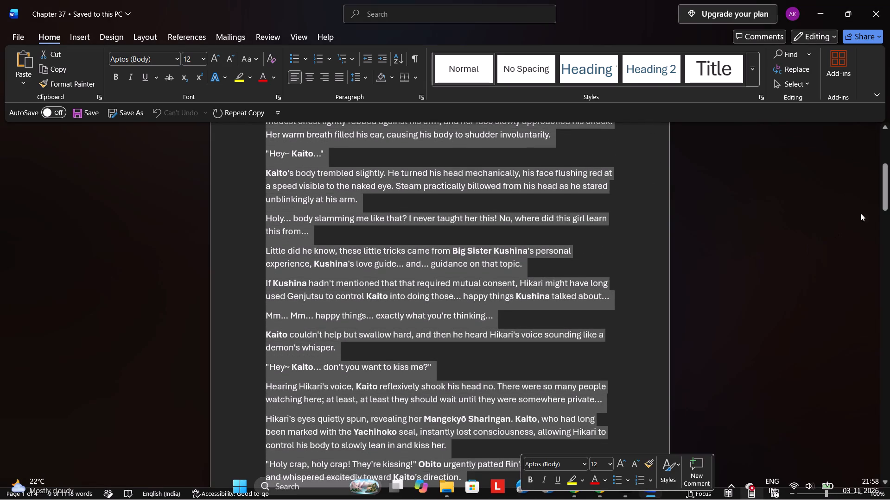
pyautogui.moveTo(883, 199); pyautogui.dragTo(889, 415)
pyautogui.moveTo(403, 272); pyautogui.dragTo(169, 203)
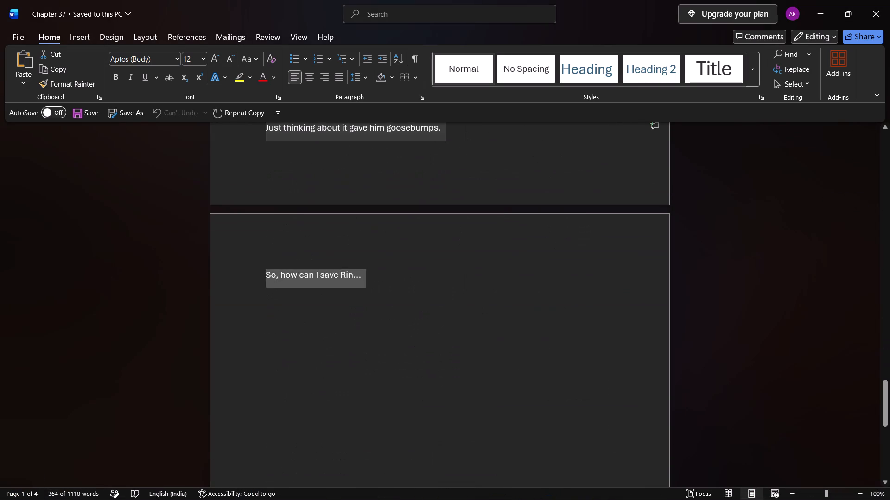
pyautogui.moveTo(169, 203); pyautogui.dragTo(178, 111)
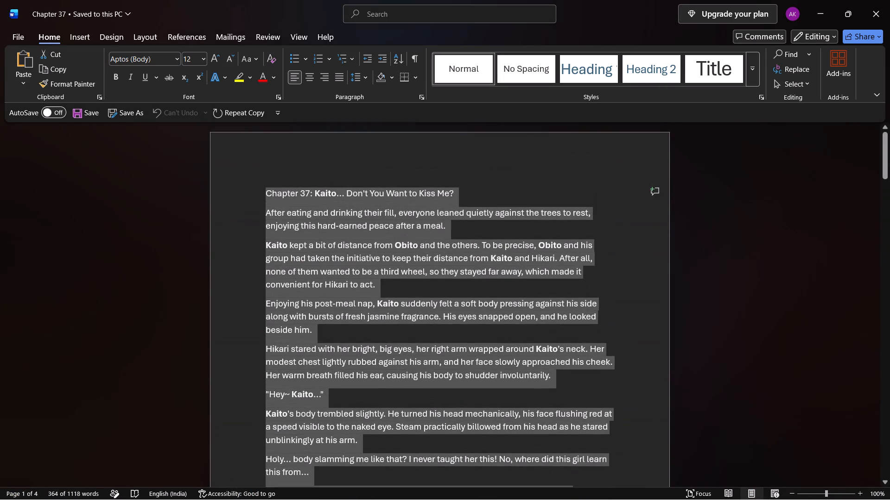
pyautogui.moveTo(178, 111); pyautogui.dragTo(260, 219)
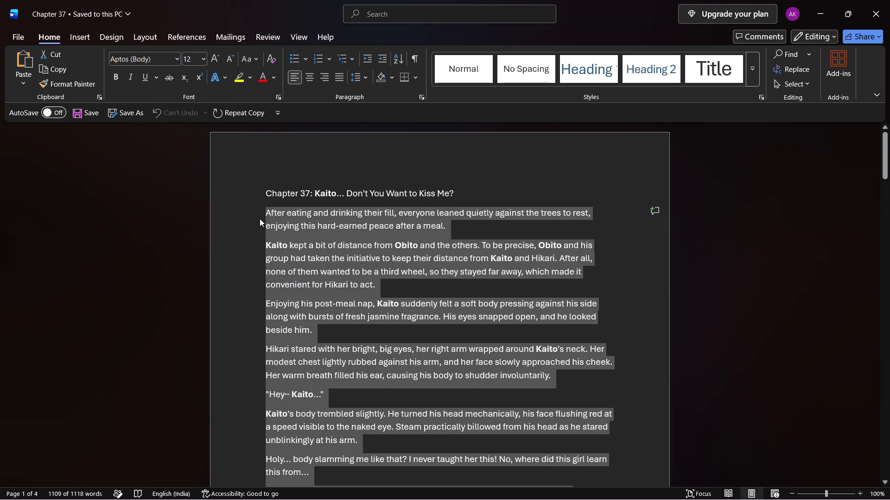
pyautogui.hotkey('ctrl', 'c')
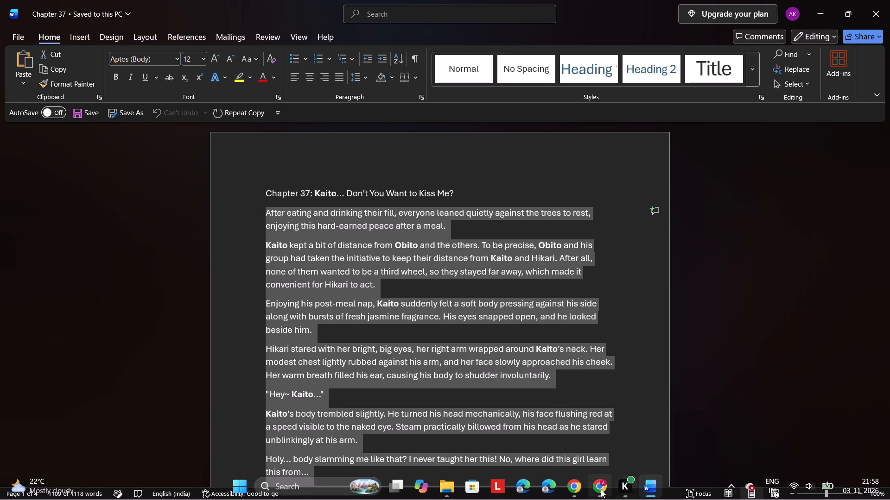
pyautogui.click(600, 489)
pyautogui.click(287, 246)
pyautogui.hotkey('ctrl', 'v')
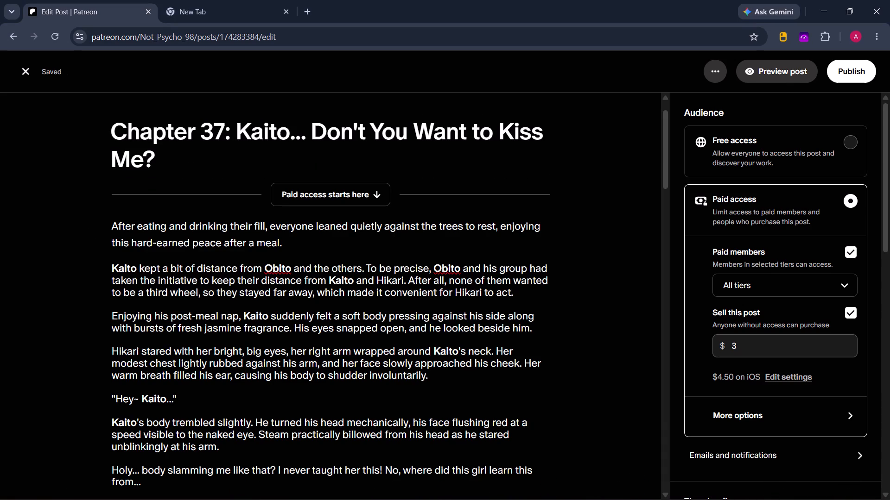
# Add the Chapter 37 post to the NHYWPMATH collection.
pyautogui.scroll(-2, 445, 192)
pyautogui.scroll(2, 699, 307)
pyautogui.scroll(-3, 889, 379)
pyautogui.scroll(2, 889, 379)
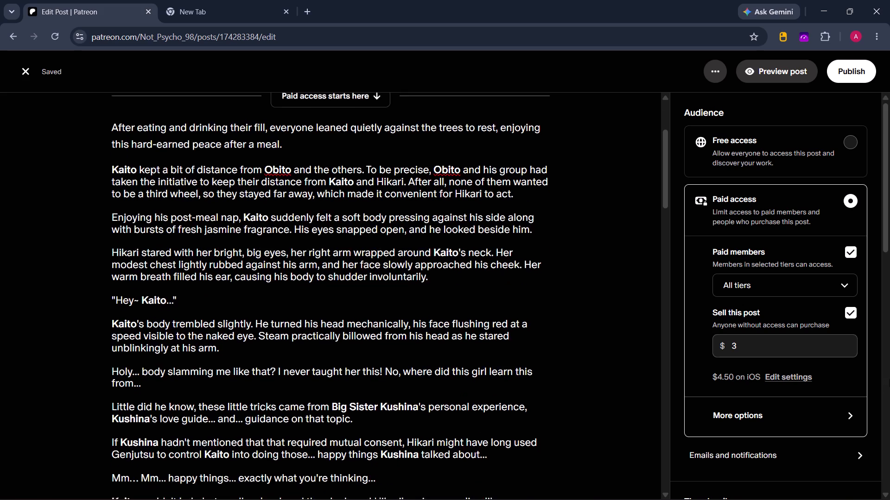
pyautogui.scroll(2, 889, 379)
pyautogui.scroll(-5, 751, 365)
pyautogui.scroll(1, 752, 364)
pyautogui.scroll(-5, 752, 364)
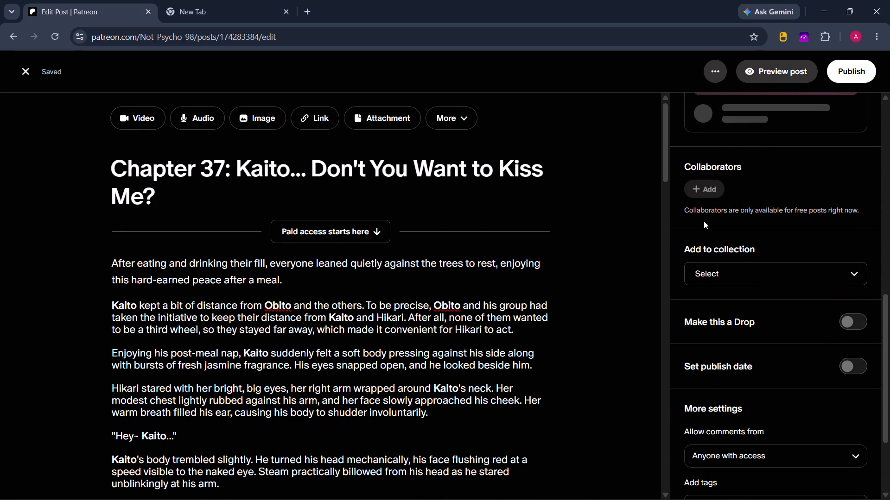
pyautogui.click(720, 277)
pyautogui.click(712, 302)
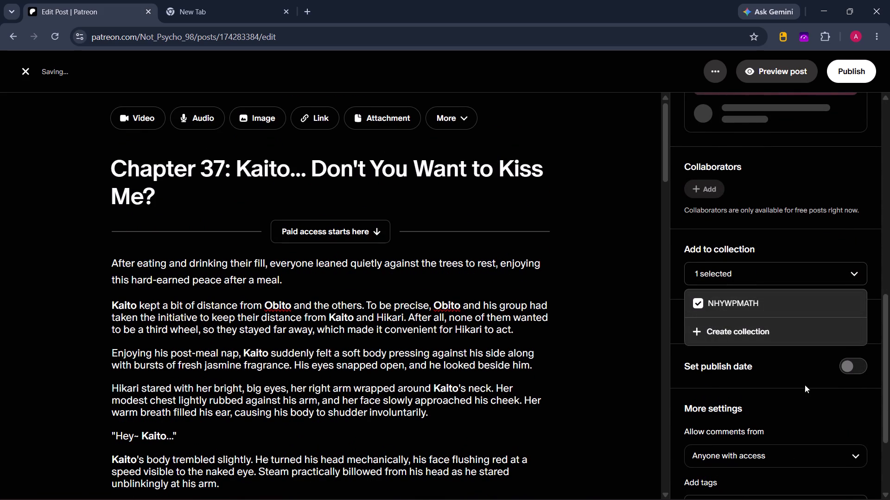
# Schedule the Chapter 37 post to publish on 24-11-2026 at 15:00.
pyautogui.click(854, 363)
pyautogui.click(696, 397)
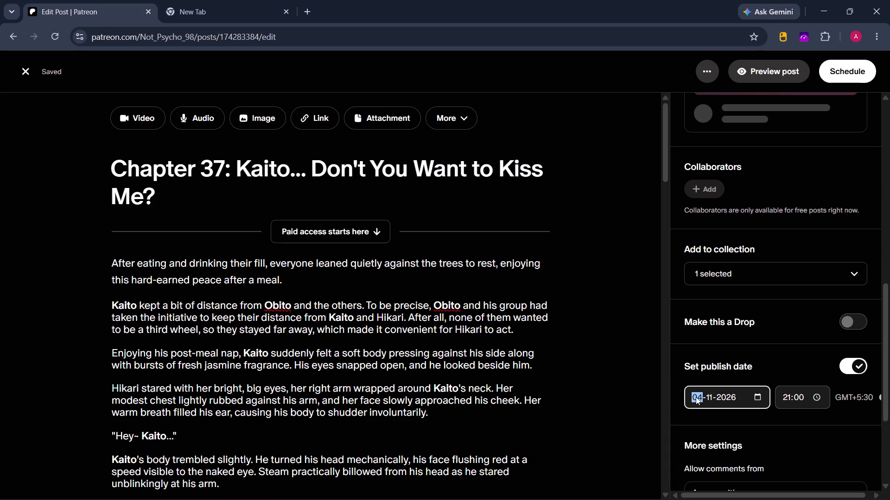
pyautogui.write('23')
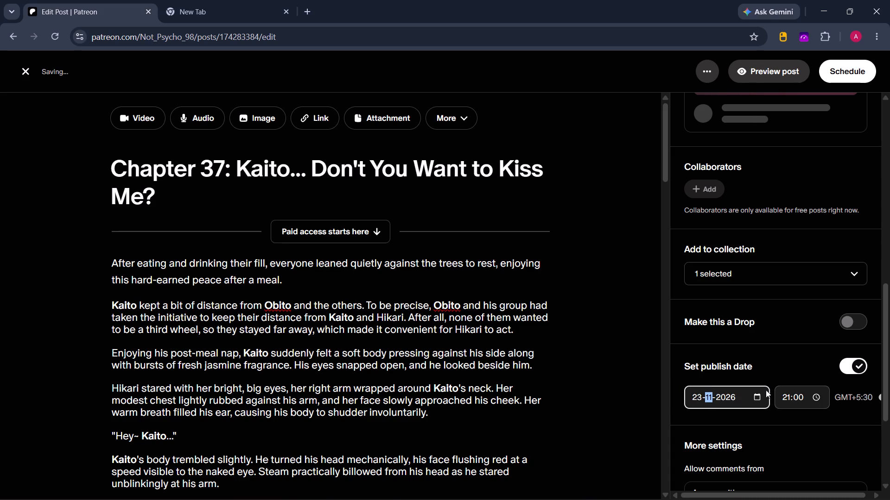
pyautogui.click(783, 399)
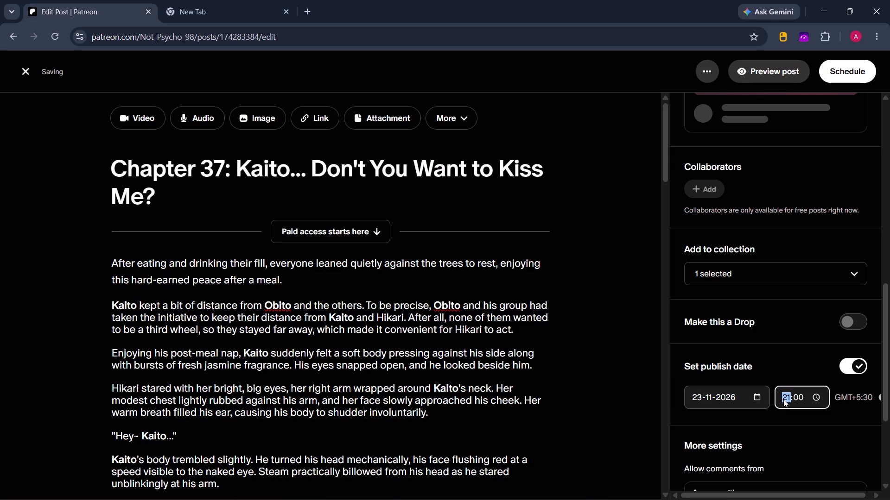
pyautogui.write('15')
pyautogui.click(693, 399)
pyautogui.write('24')
pyautogui.click(844, 64)
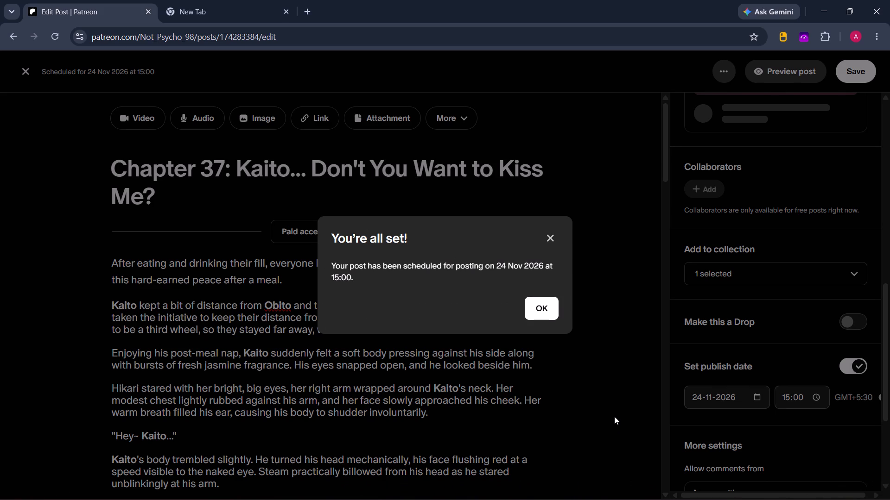
pyautogui.click(542, 316)
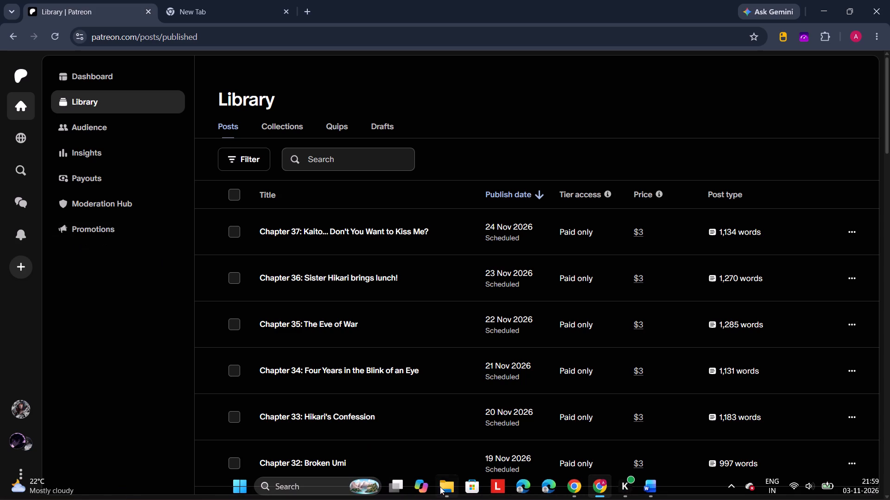
# Switch to Word and close the Chapter 37 document.
pyautogui.click(651, 488)
pyautogui.click(889, 0)
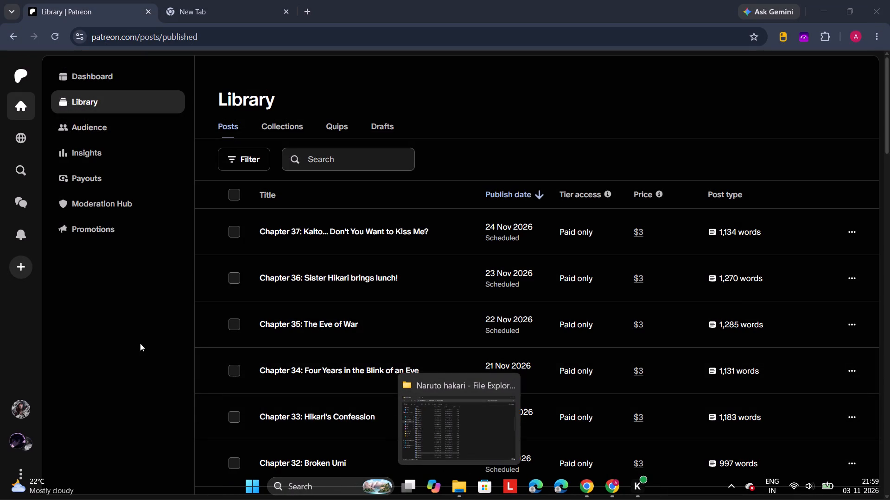
# Close the Patreon Library tab and the remaining new tabs in Chrome, leaving the Naruto hakari folder open.
pyautogui.click(215, 0)
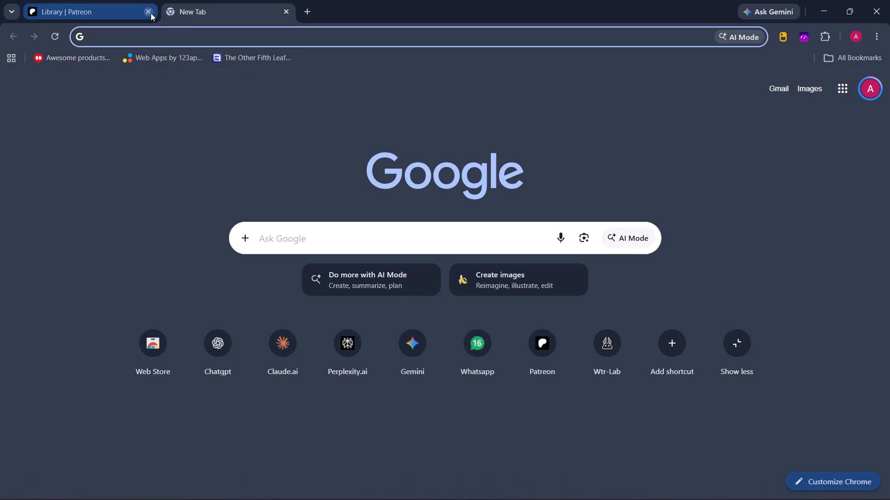
pyautogui.click(151, 13)
pyautogui.click(167, 7)
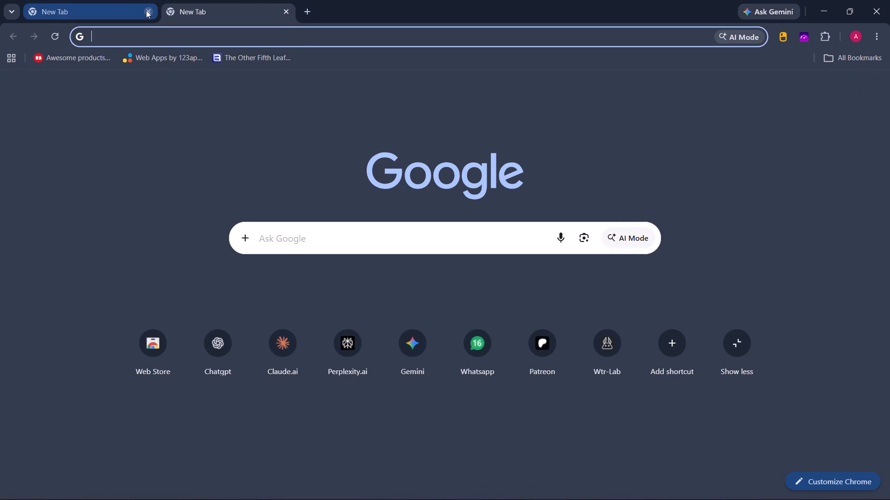
pyautogui.click(112, 0)
pyautogui.click(205, 0)
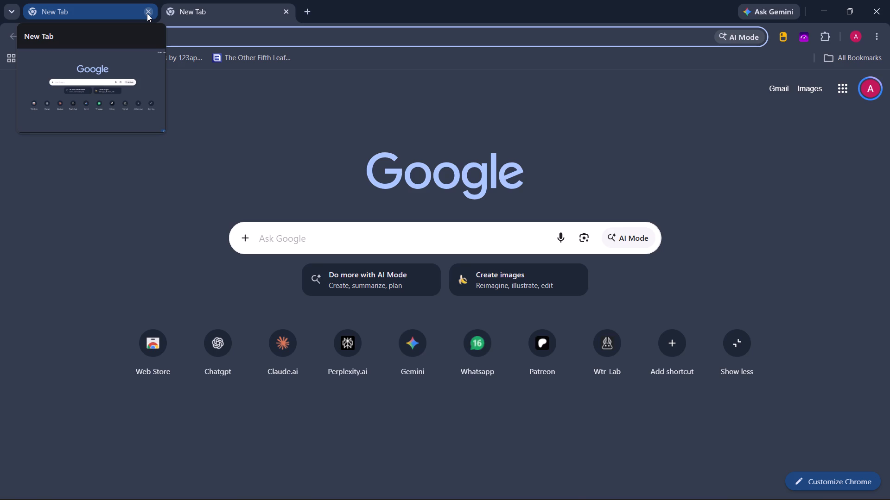
pyautogui.click(147, 13)
pyautogui.click(147, 13)
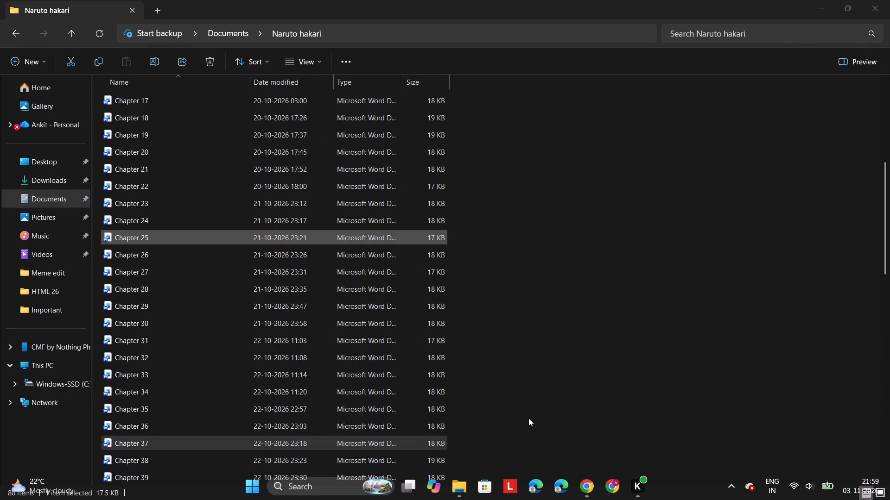